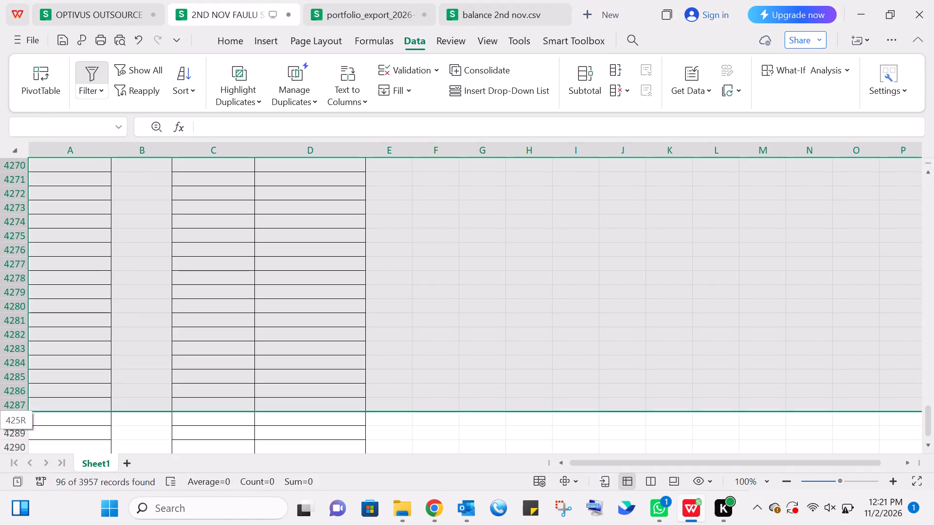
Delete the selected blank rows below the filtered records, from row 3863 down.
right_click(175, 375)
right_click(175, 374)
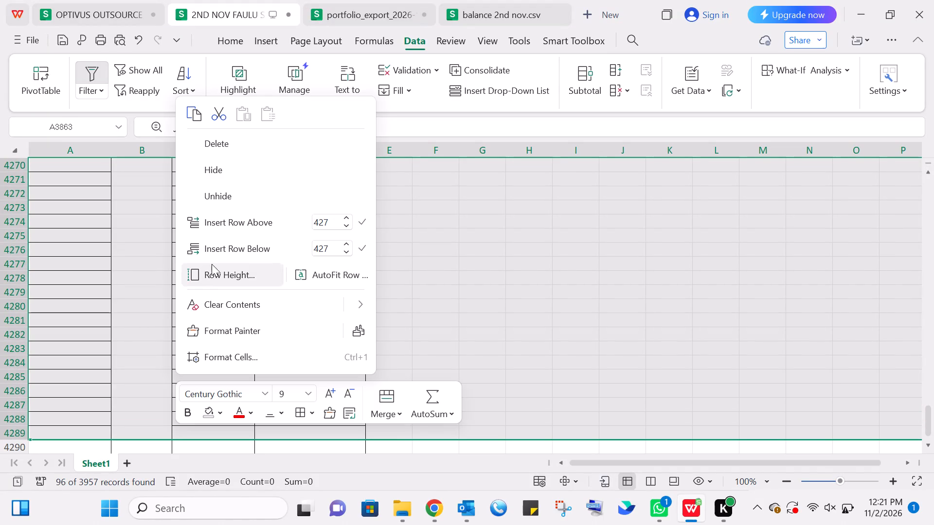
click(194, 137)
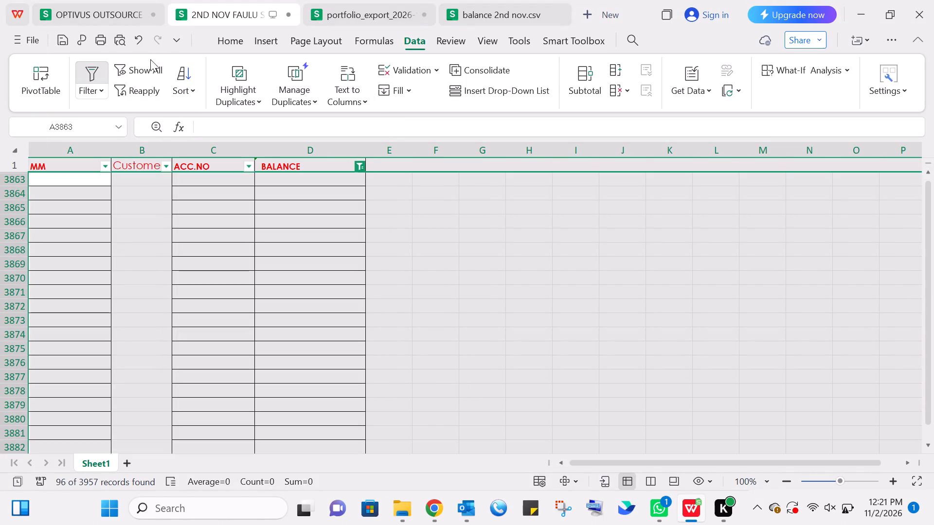
Undo the blank-row deletion and the preceding edits that emptied the filtered records.
click(141, 37)
click(141, 37)
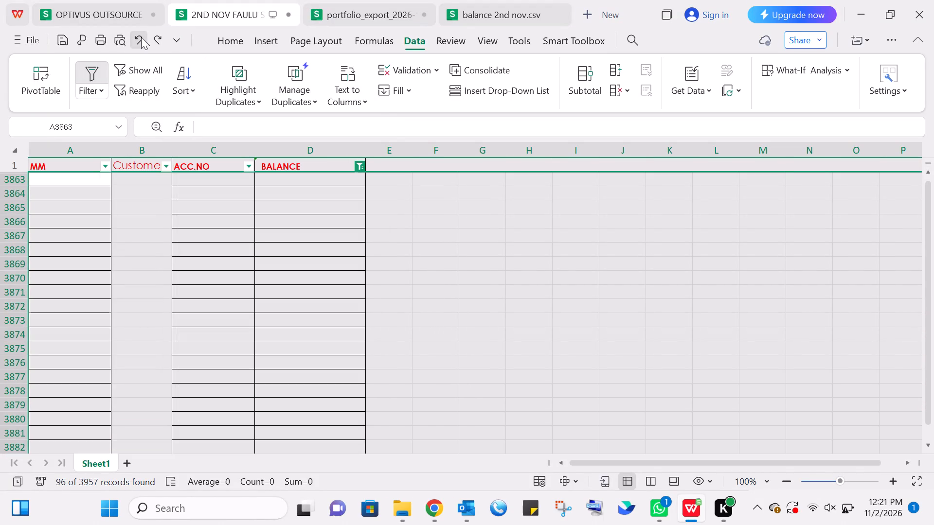
click(141, 37)
click(141, 37)
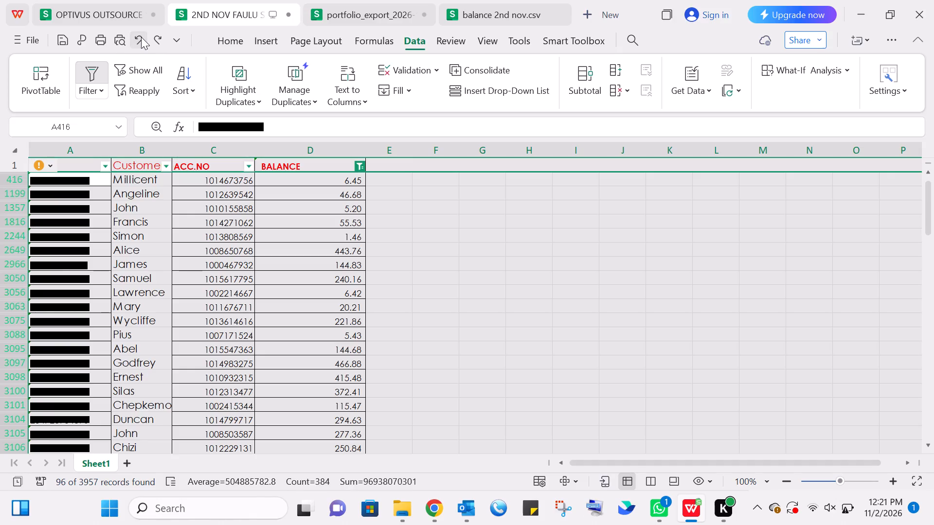
click(447, 283)
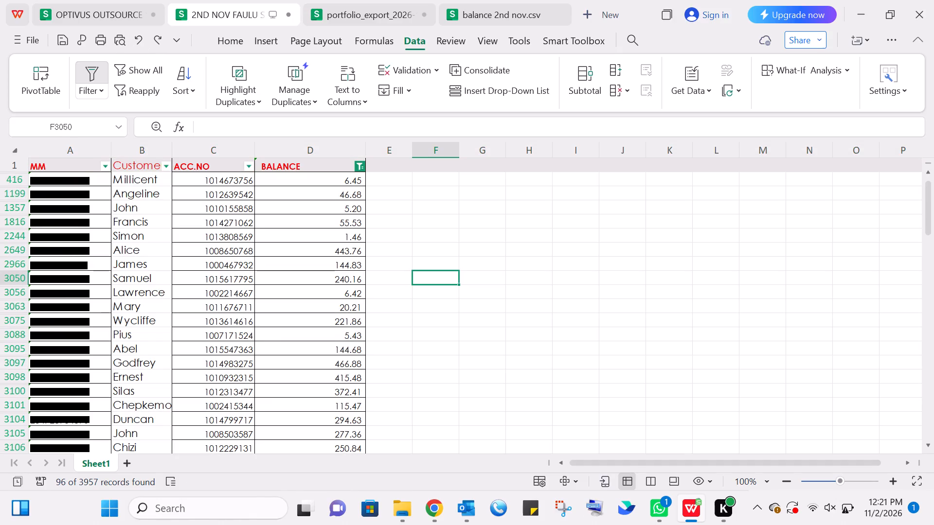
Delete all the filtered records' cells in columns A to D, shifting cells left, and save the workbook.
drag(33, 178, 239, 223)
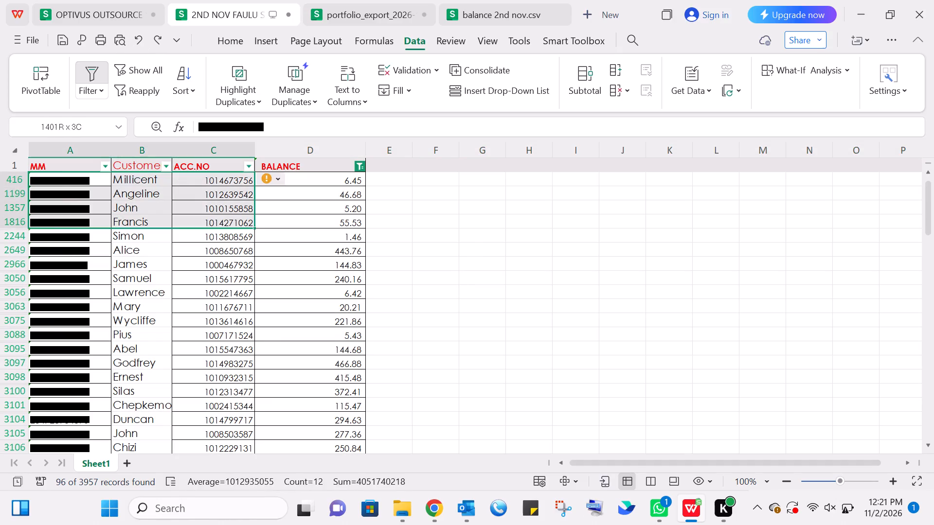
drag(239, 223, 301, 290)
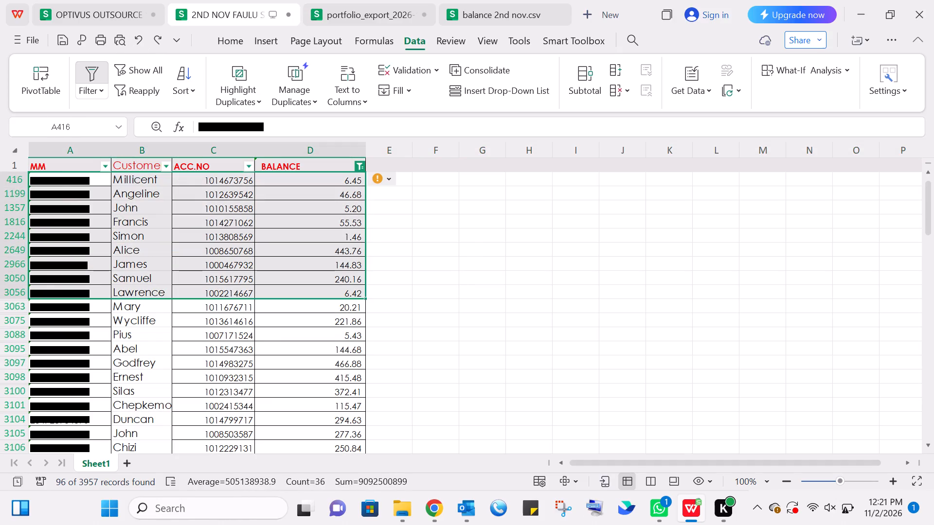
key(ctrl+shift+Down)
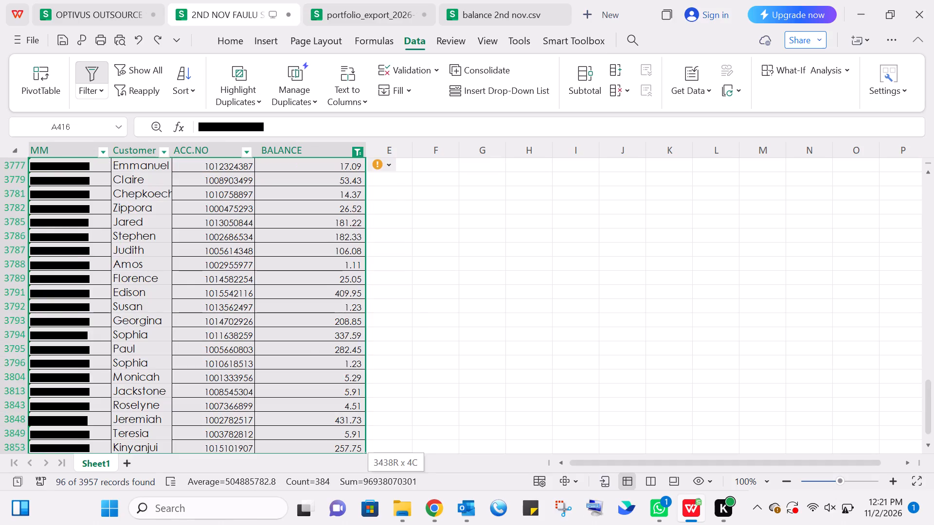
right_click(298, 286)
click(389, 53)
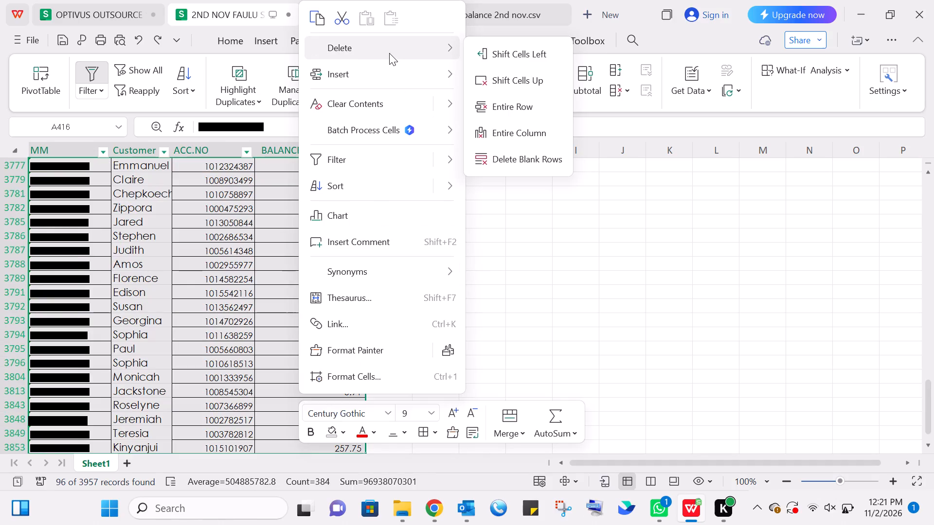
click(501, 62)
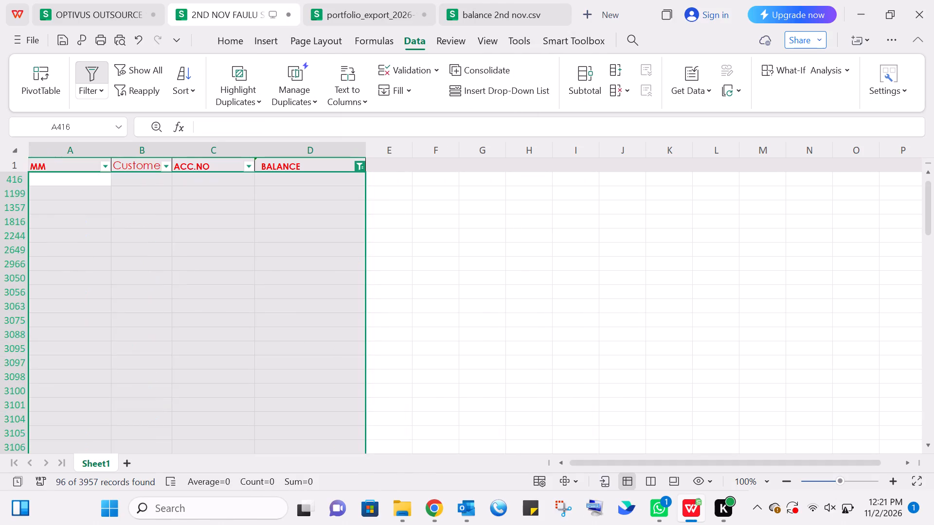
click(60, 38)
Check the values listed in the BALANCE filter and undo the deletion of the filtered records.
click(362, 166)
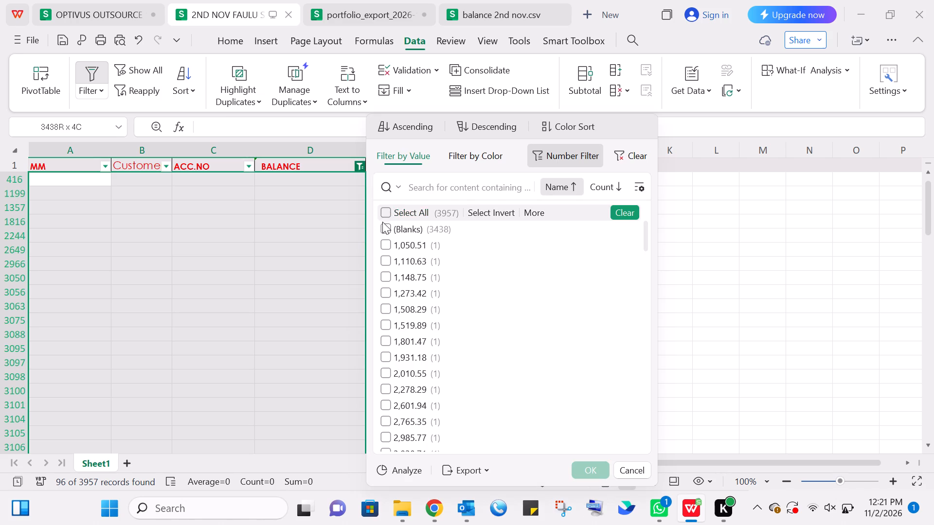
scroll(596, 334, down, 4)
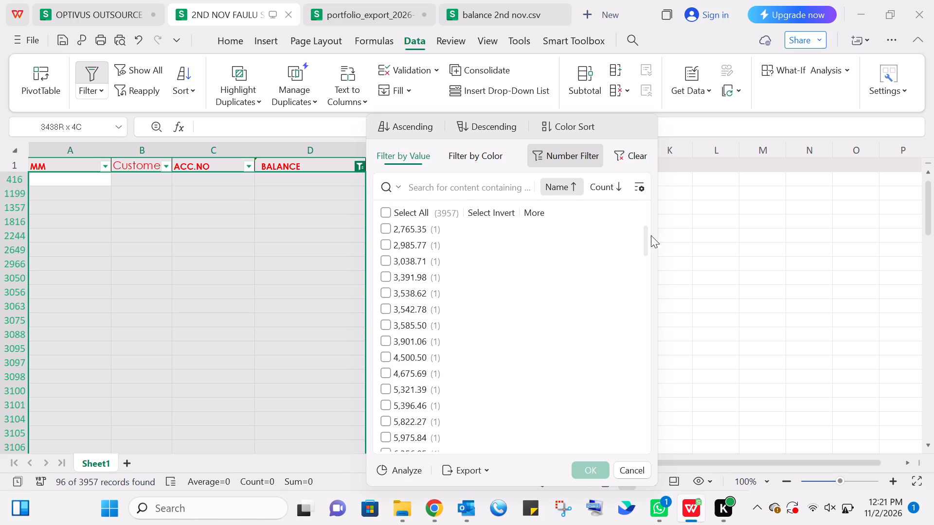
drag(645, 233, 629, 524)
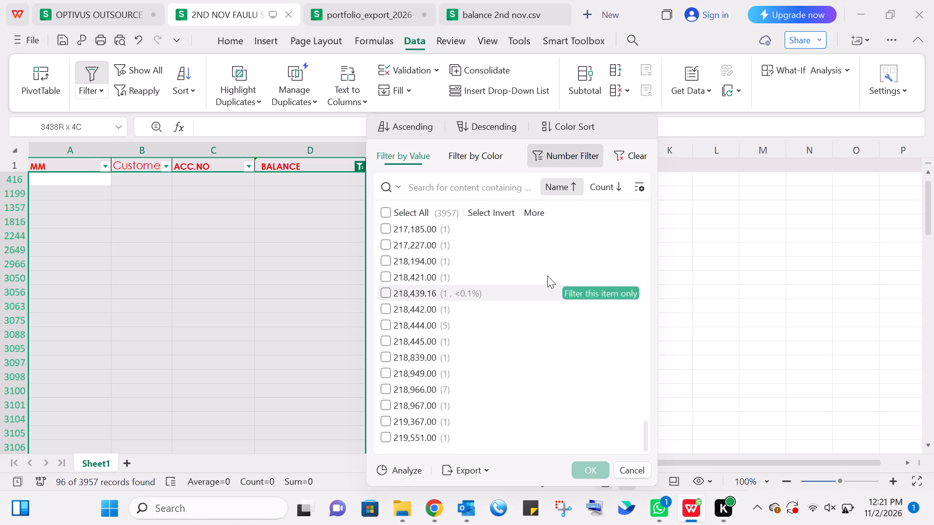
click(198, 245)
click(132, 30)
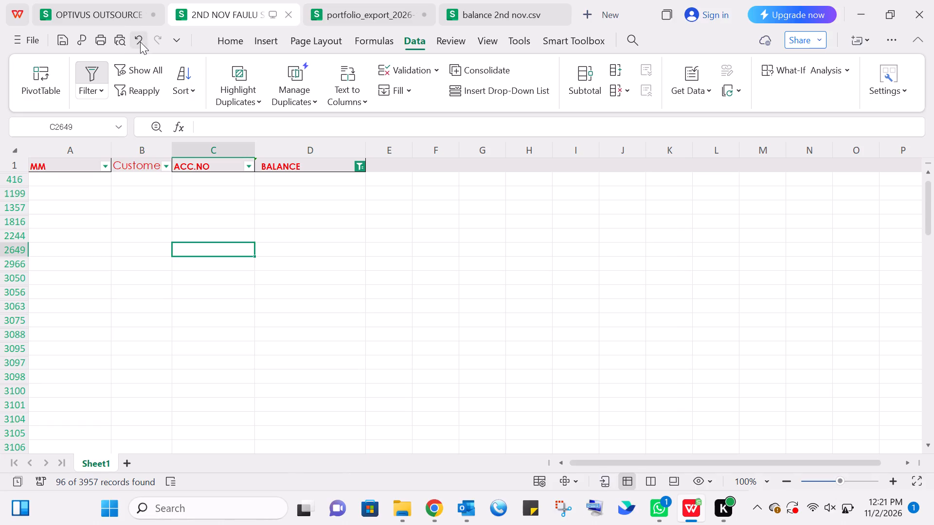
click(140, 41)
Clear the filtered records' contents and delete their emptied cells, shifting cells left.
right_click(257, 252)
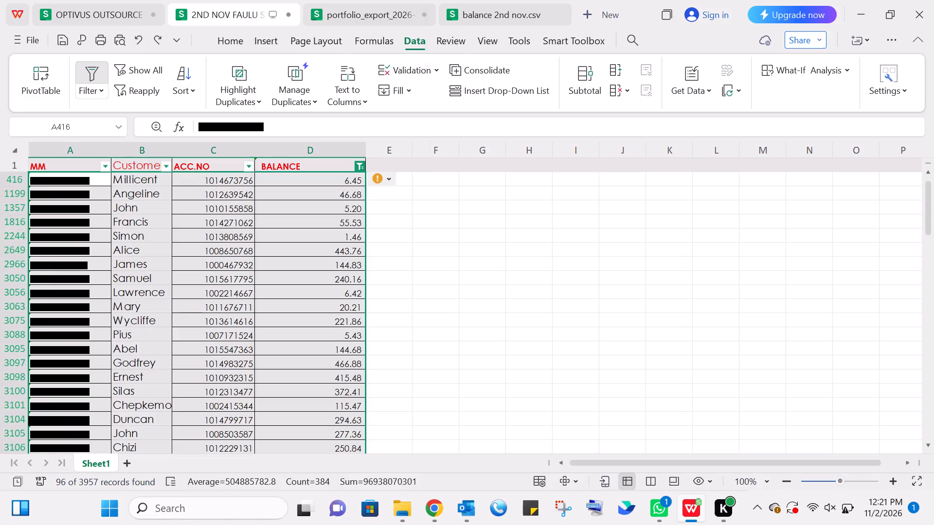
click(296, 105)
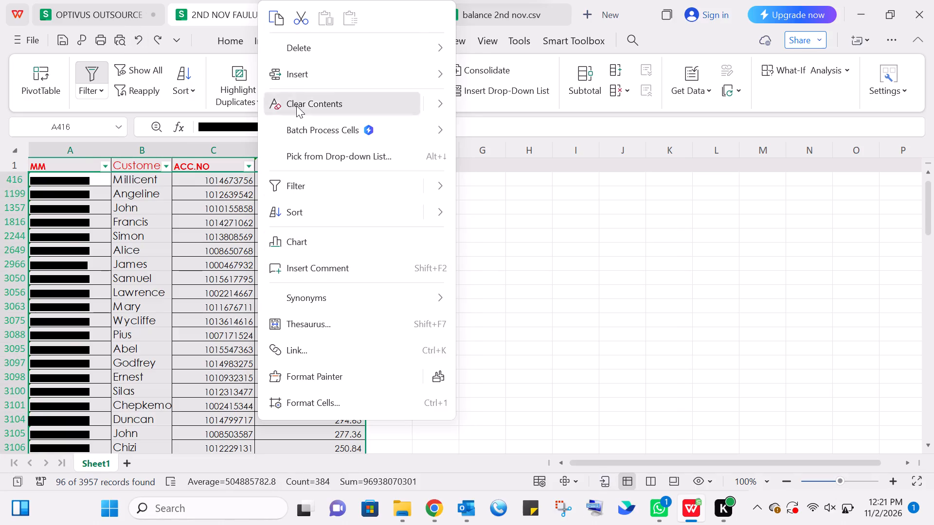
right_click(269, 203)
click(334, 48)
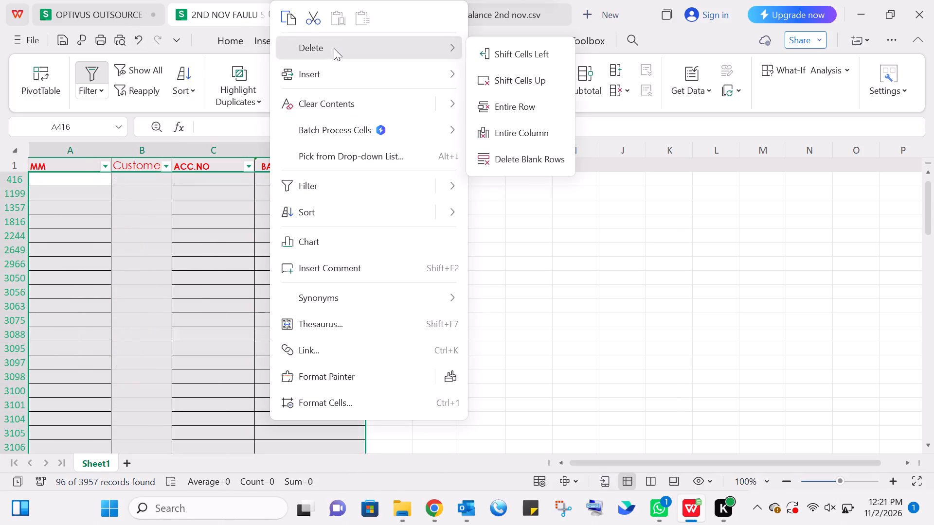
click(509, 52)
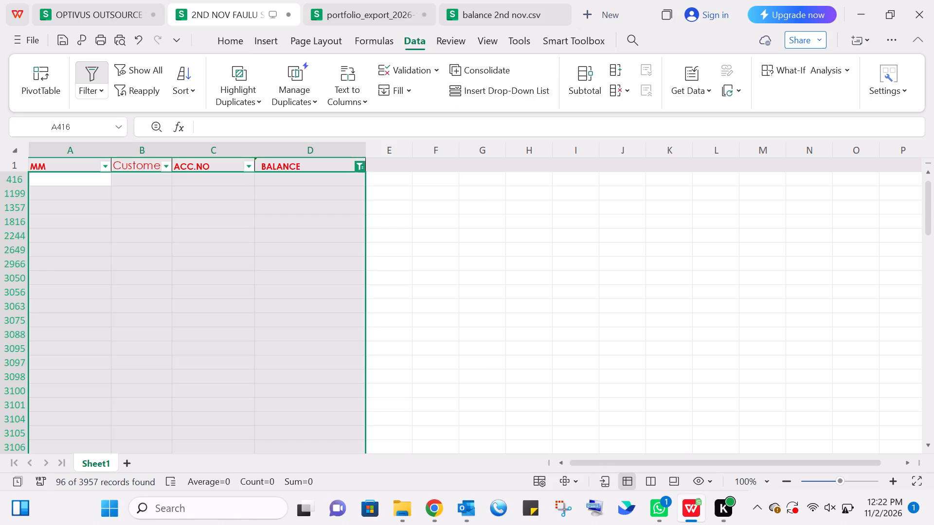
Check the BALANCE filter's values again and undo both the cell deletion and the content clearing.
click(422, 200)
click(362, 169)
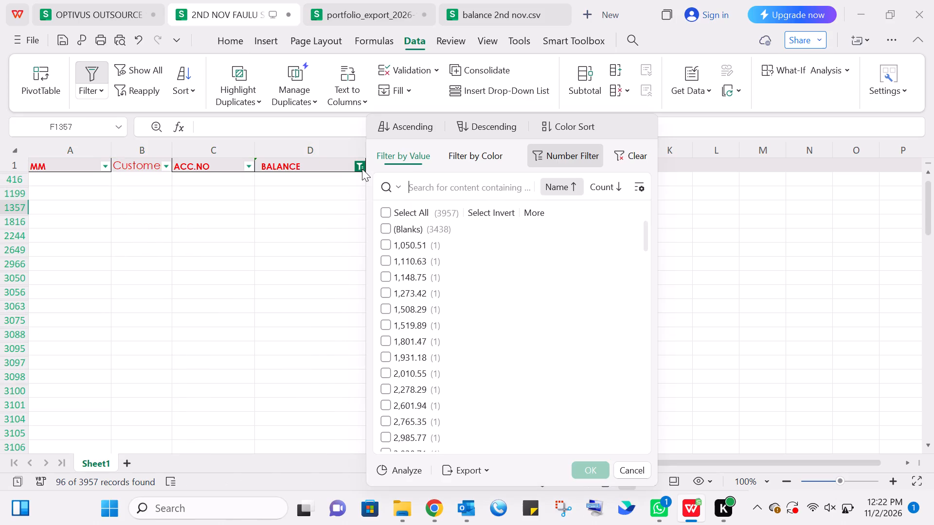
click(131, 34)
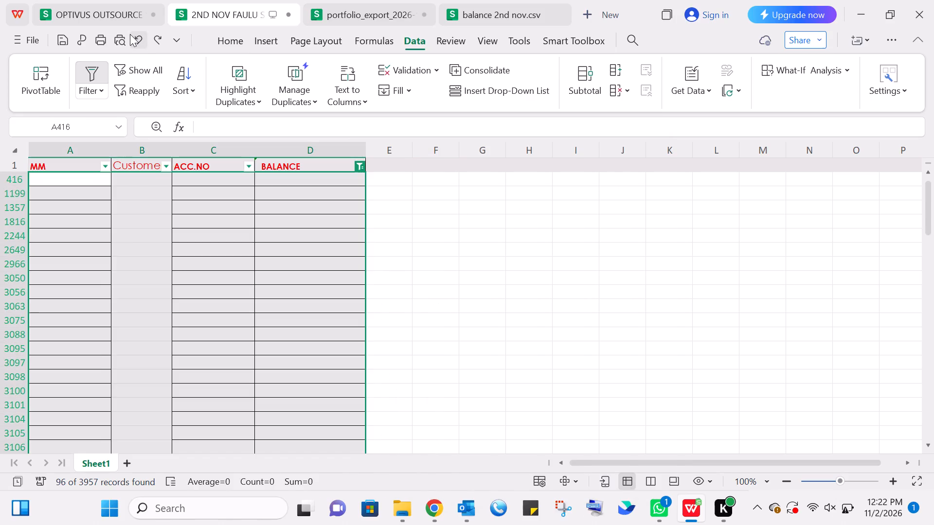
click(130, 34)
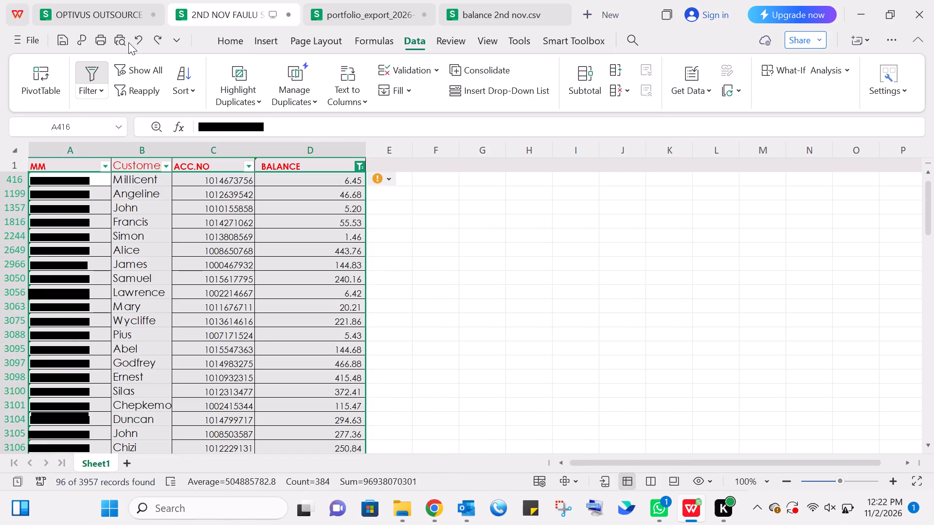
Look through the filtered low-balance records down to the end of the list.
click(425, 251)
scroll(424, 251, down, 19)
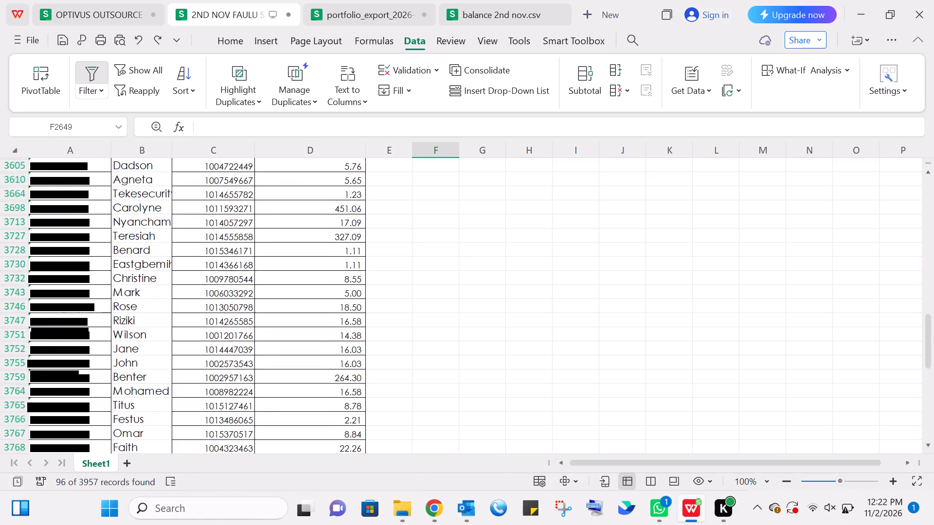
scroll(425, 265, down, 19)
scroll(425, 265, up, 7)
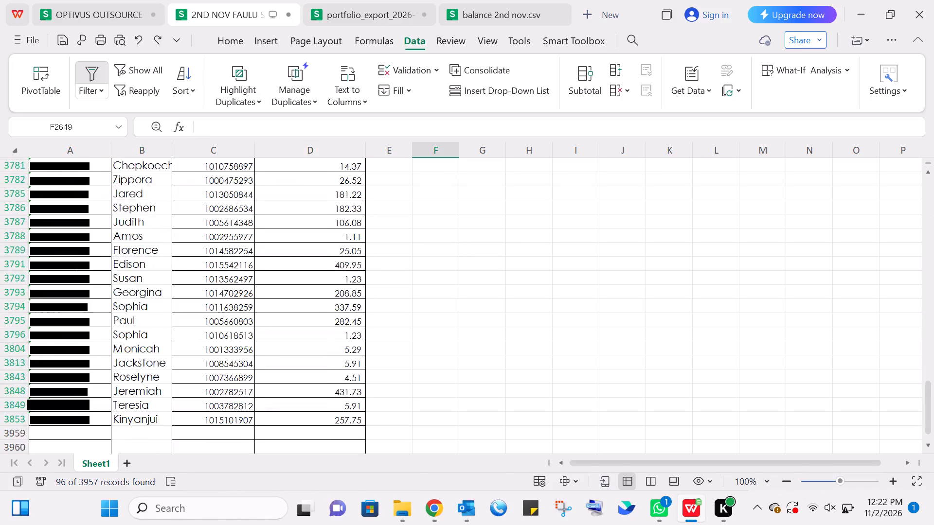
scroll(425, 265, up, 20)
scroll(425, 265, up, 20)
scroll(425, 265, up, 16)
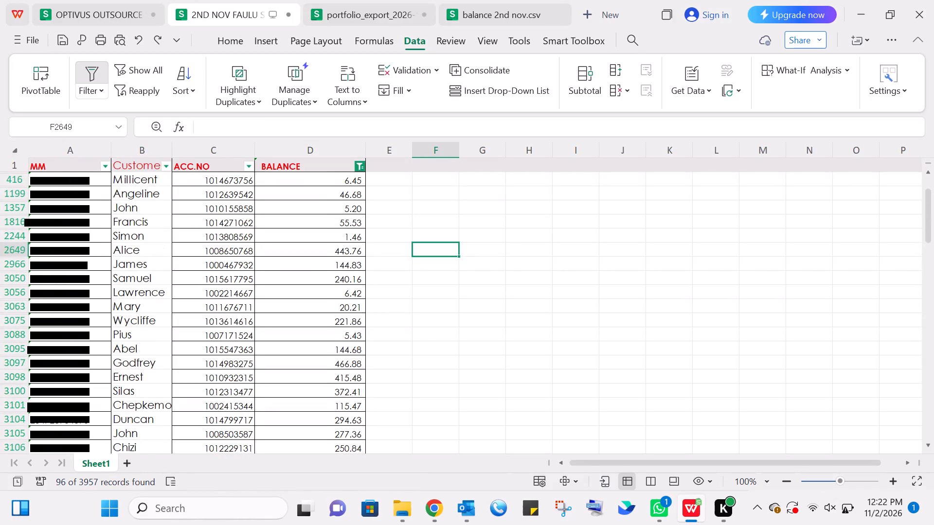
Turn off the current filter and reapply filtering to columns A to D, MM through BALANCE.
click(83, 71)
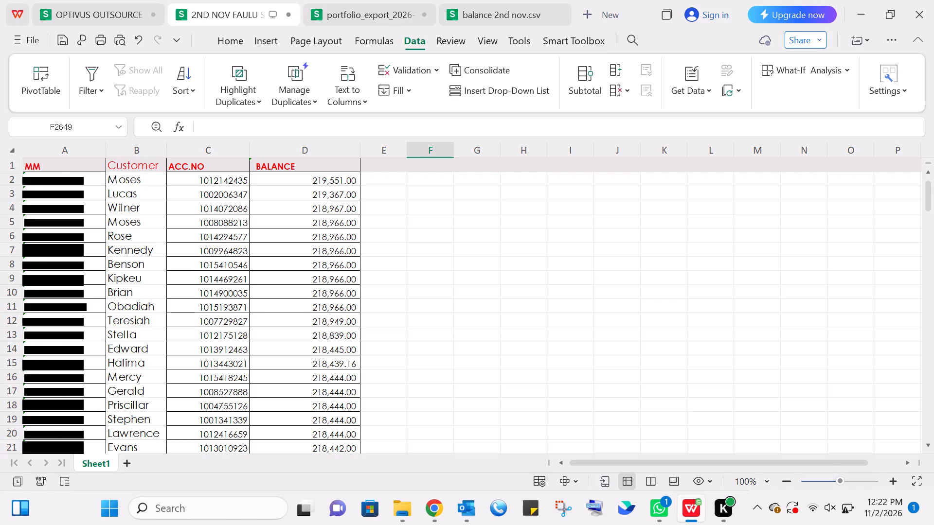
drag(32, 145, 292, 149)
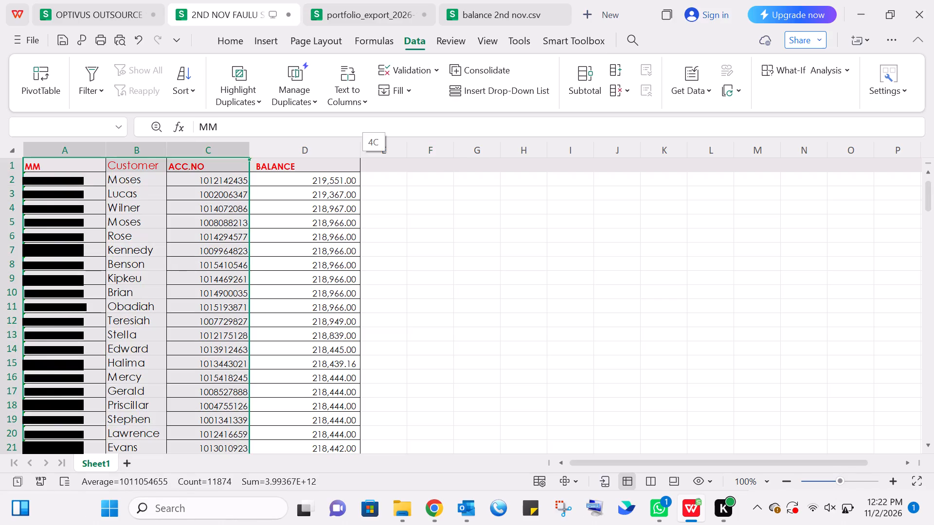
drag(292, 149, 293, 150)
click(84, 69)
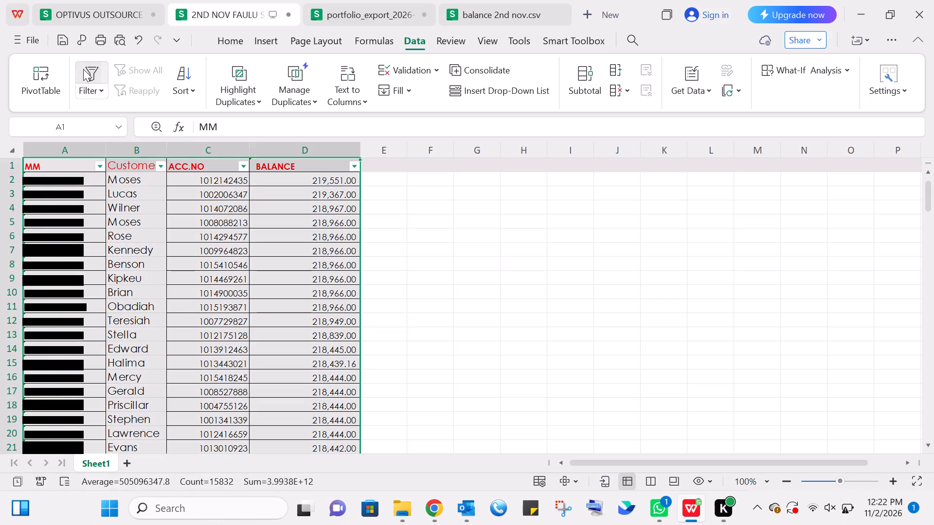
Filter the BALANCE column with a number filter for values greater than 500.
click(355, 167)
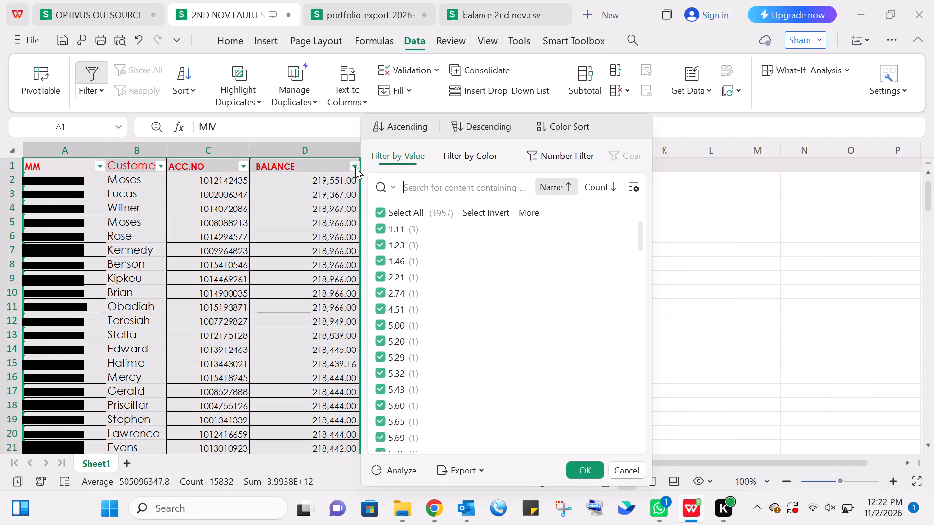
click(375, 209)
click(560, 153)
click(584, 241)
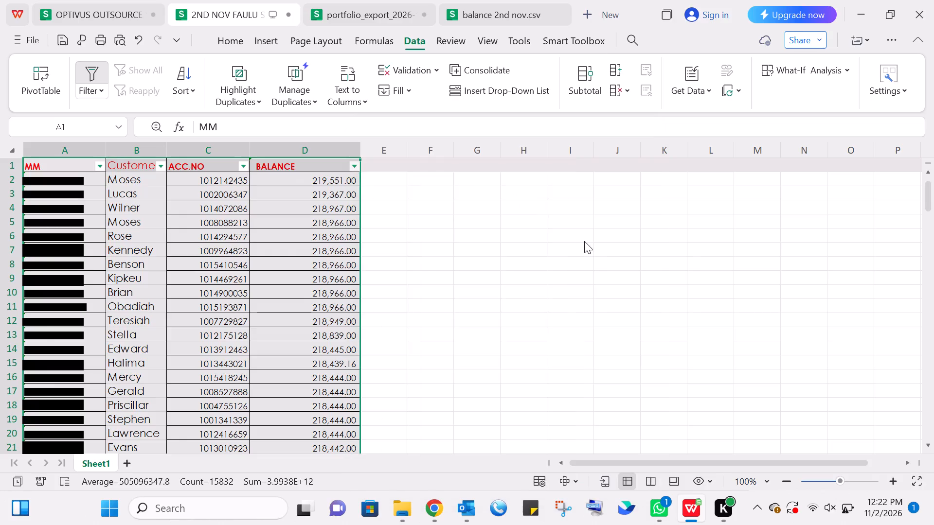
text(500)
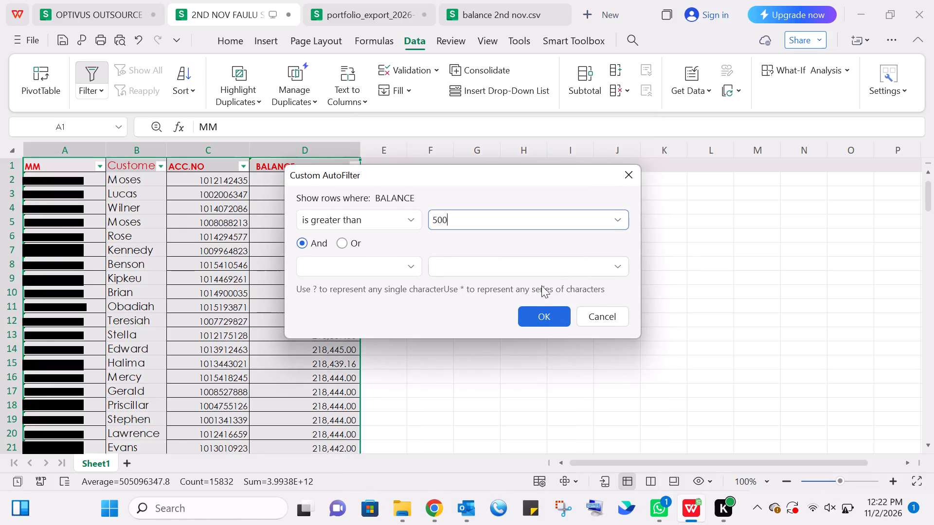
click(526, 319)
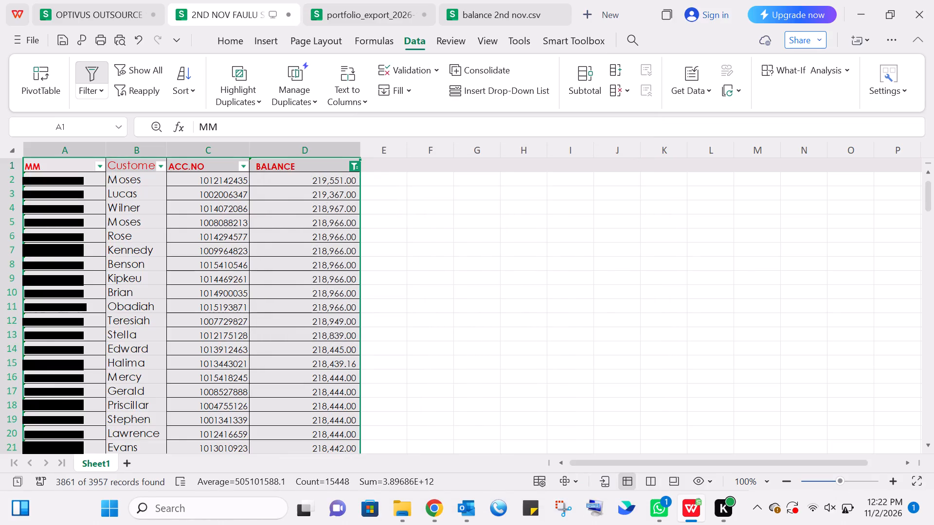
Copy the filtered columns A to D and paste them into a new blank workbook.
drag(45, 150, 285, 175)
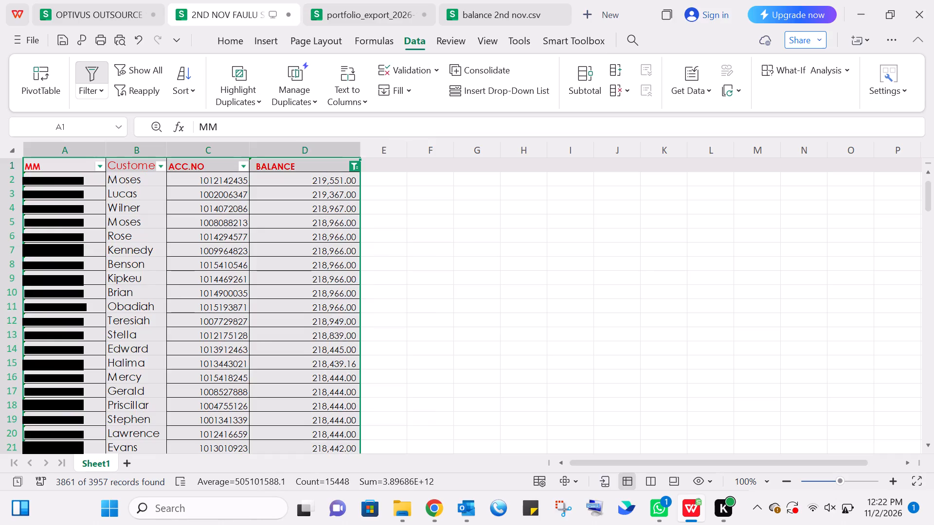
key(ctrl+c)
key(ctrl+n)
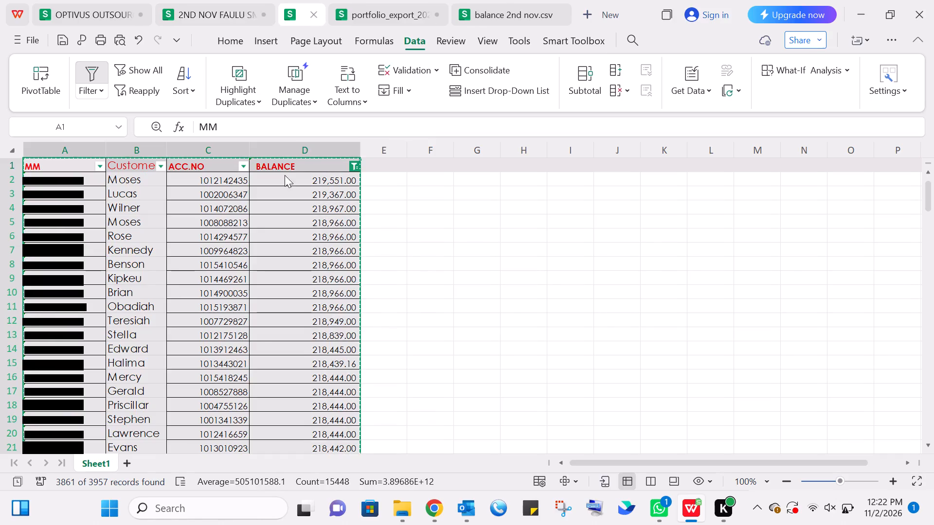
key(ctrl+v)
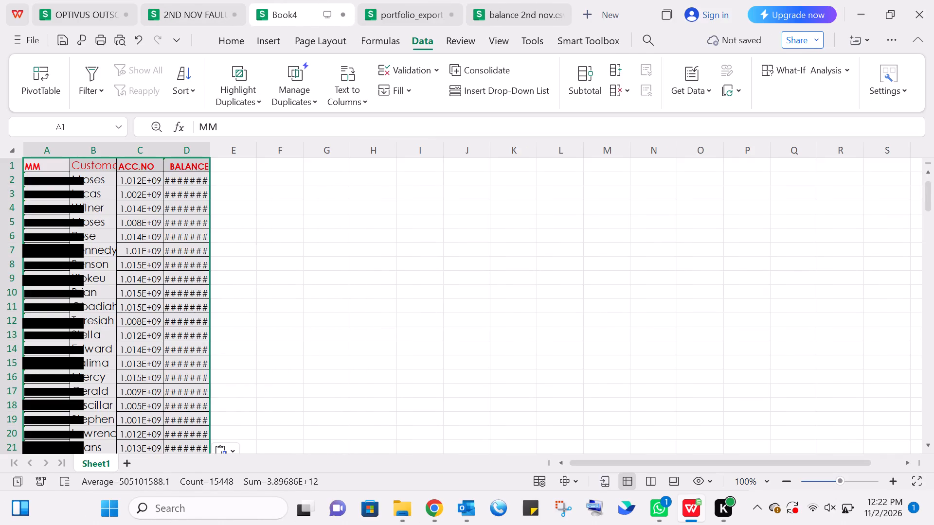
Widen columns A to D, MM through BALANCE, in the new workbook so their contents fit.
drag(210, 148, 227, 160)
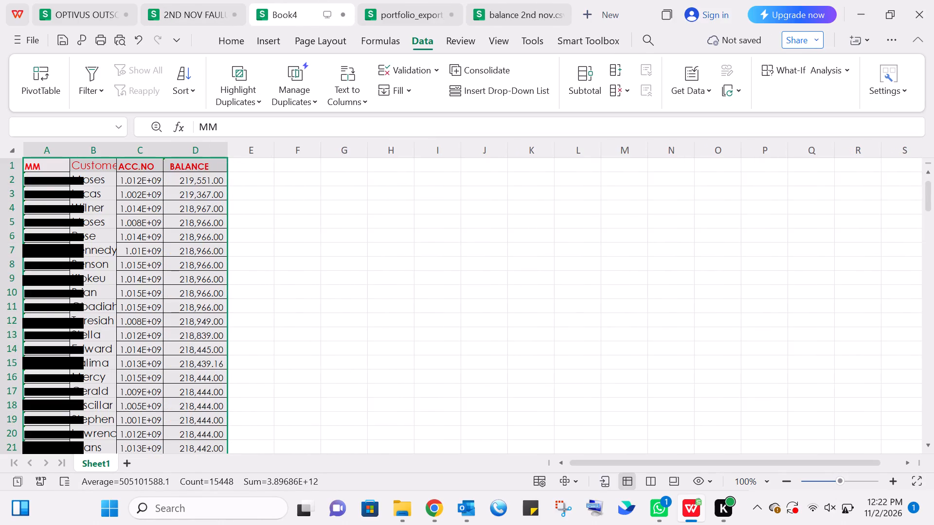
drag(161, 154, 172, 165)
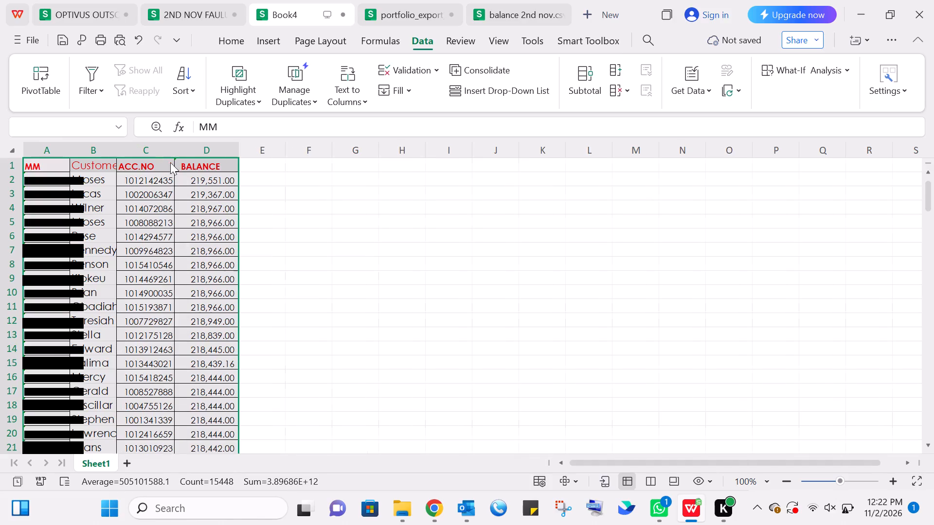
drag(118, 152, 141, 171)
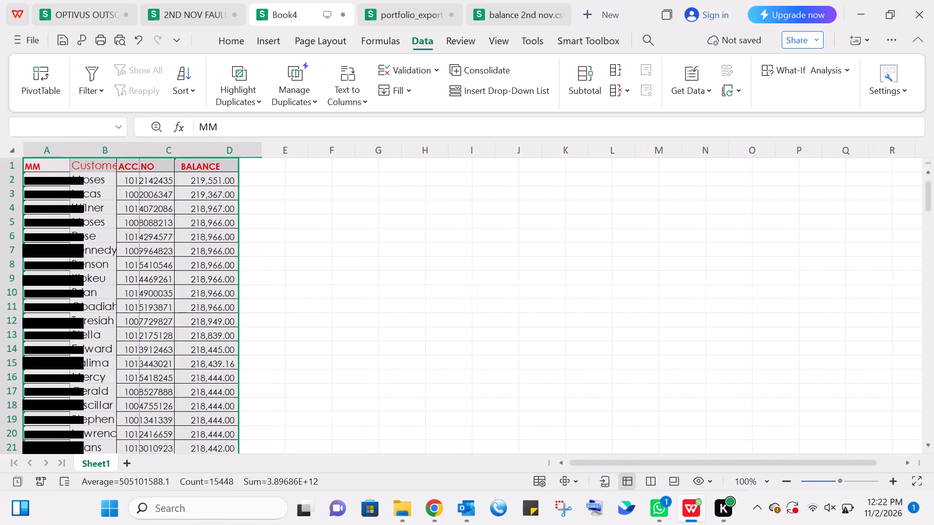
drag(71, 154, 99, 167)
click(320, 182)
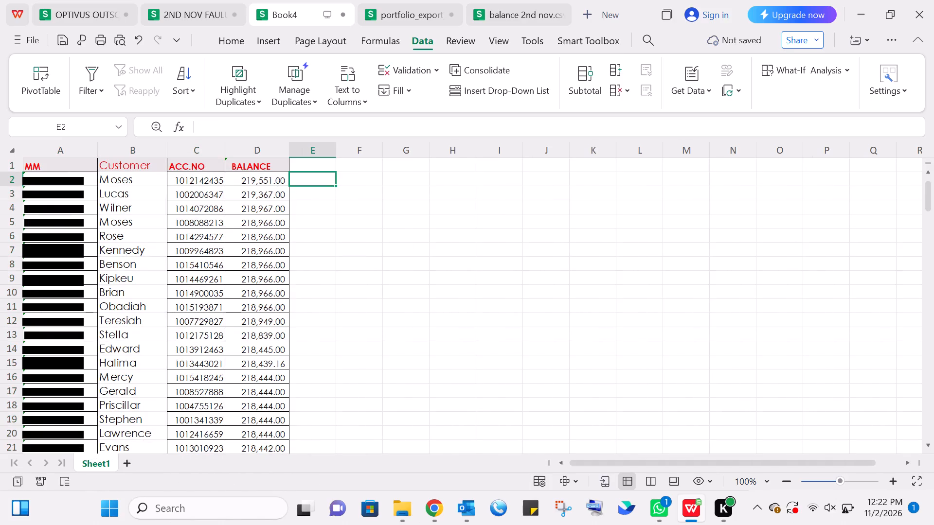
Close the original 2ND NOV FAULU SMS.xlsx workbook without saving its changes and discard the copied data from the clipboard.
click(232, 12)
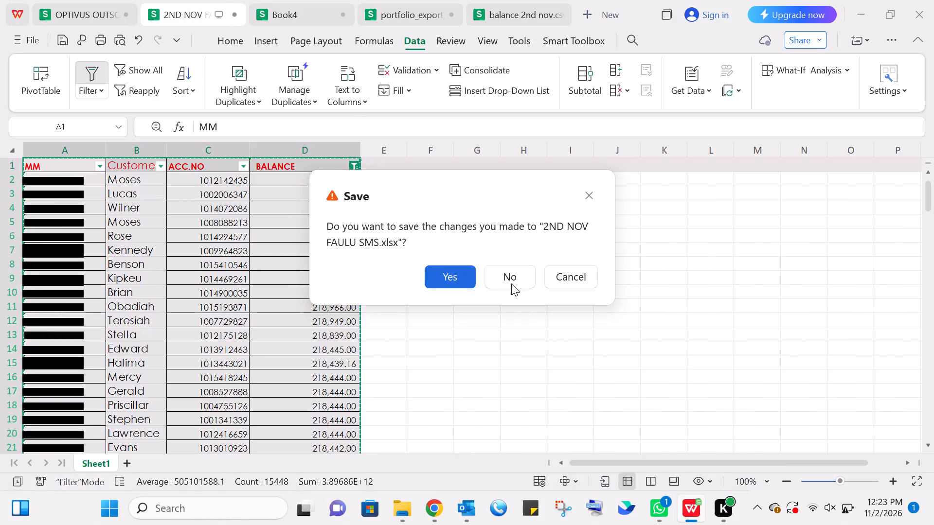
click(504, 283)
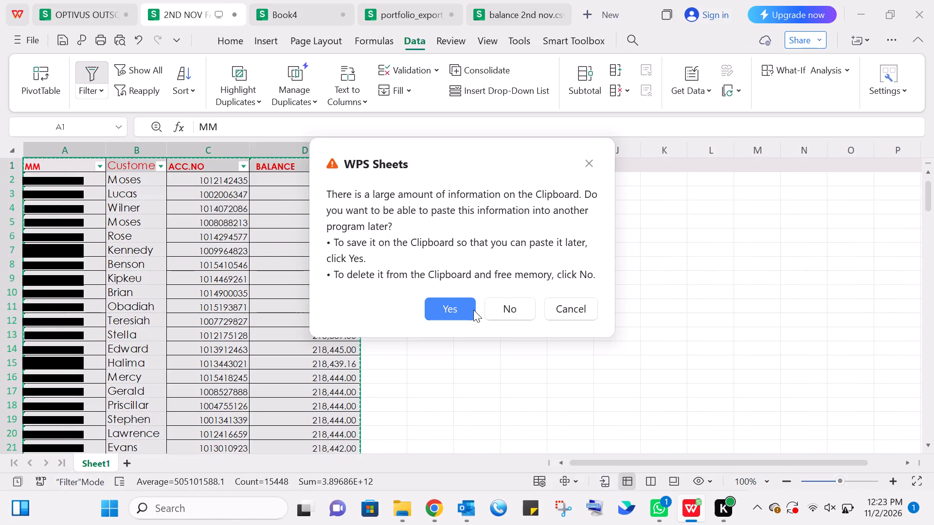
click(491, 311)
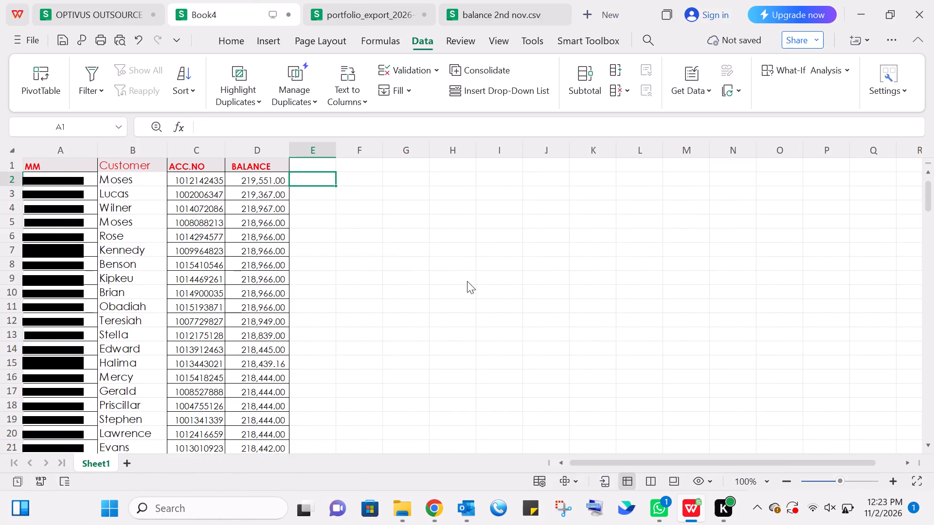
Save the new workbook in Downloads as 2ND NOV FAULU SMS.xlsx, replacing the existing file.
click(36, 37)
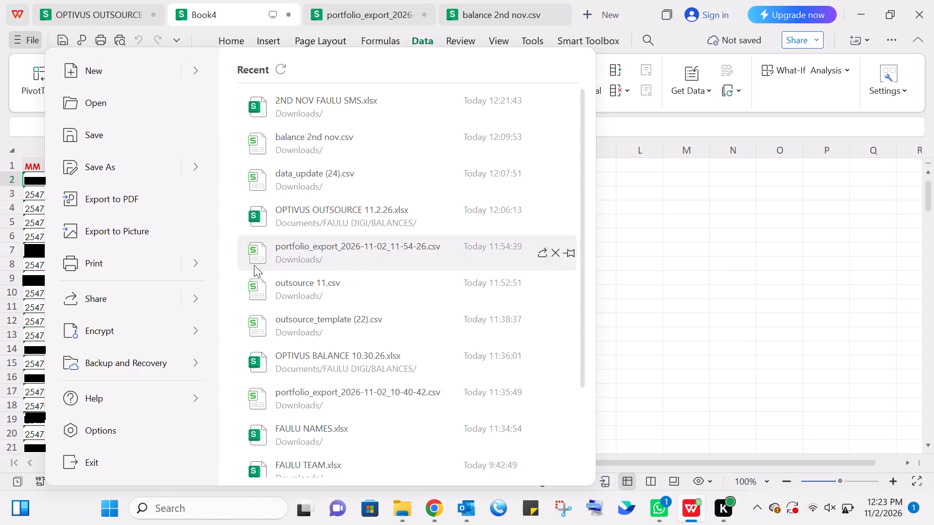
click(122, 174)
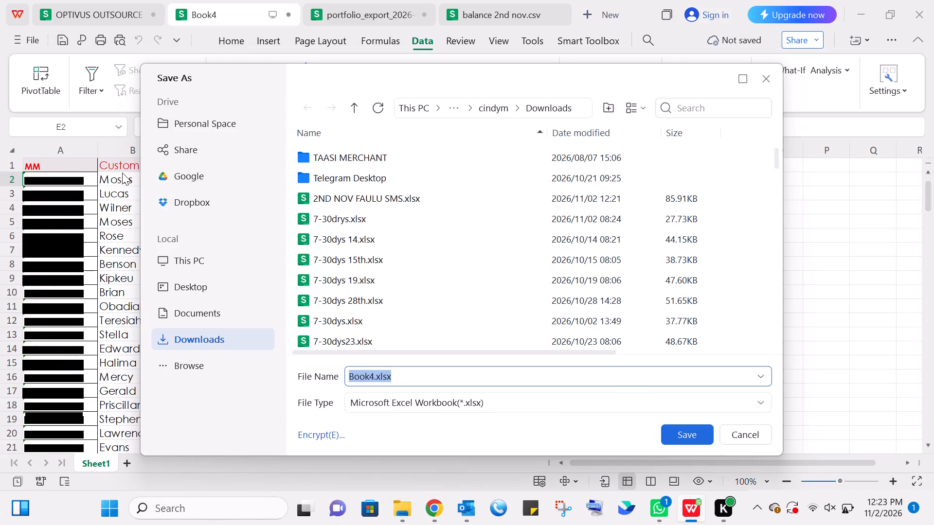
text(2ND)
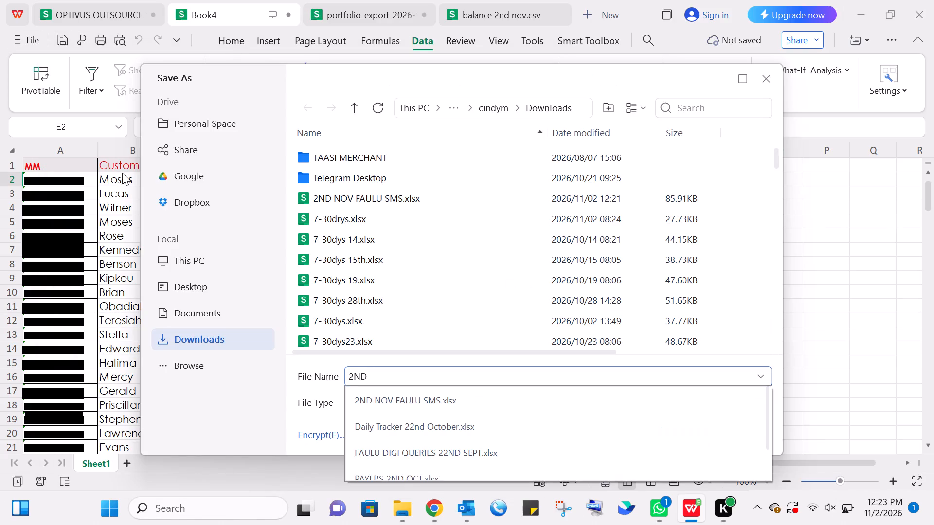
click(403, 396)
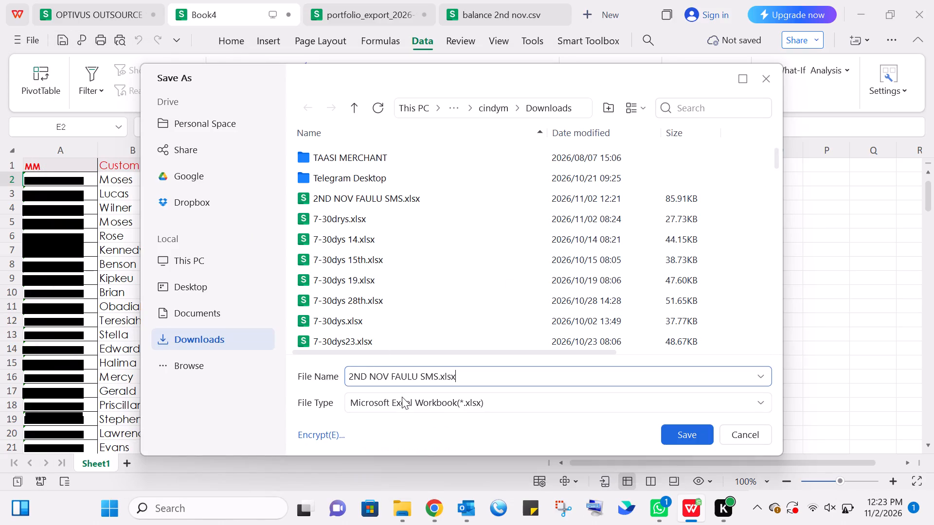
click(668, 439)
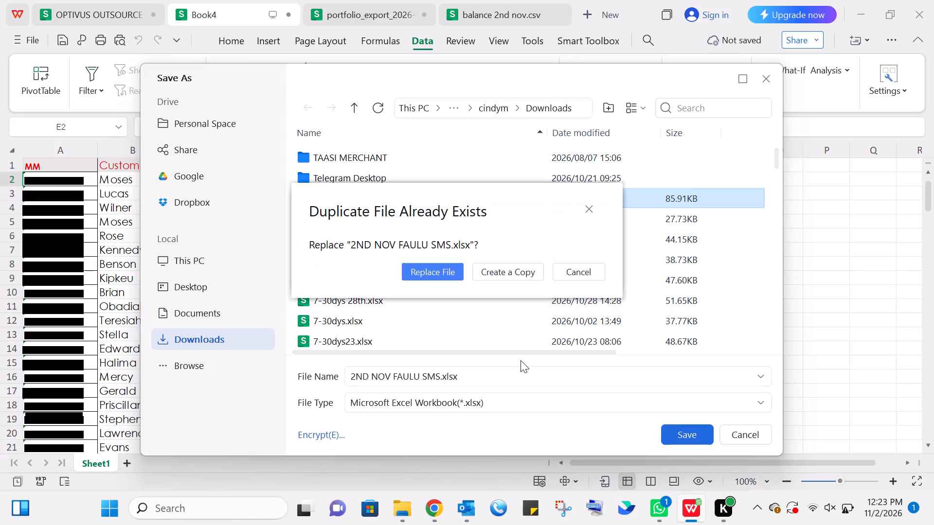
click(426, 272)
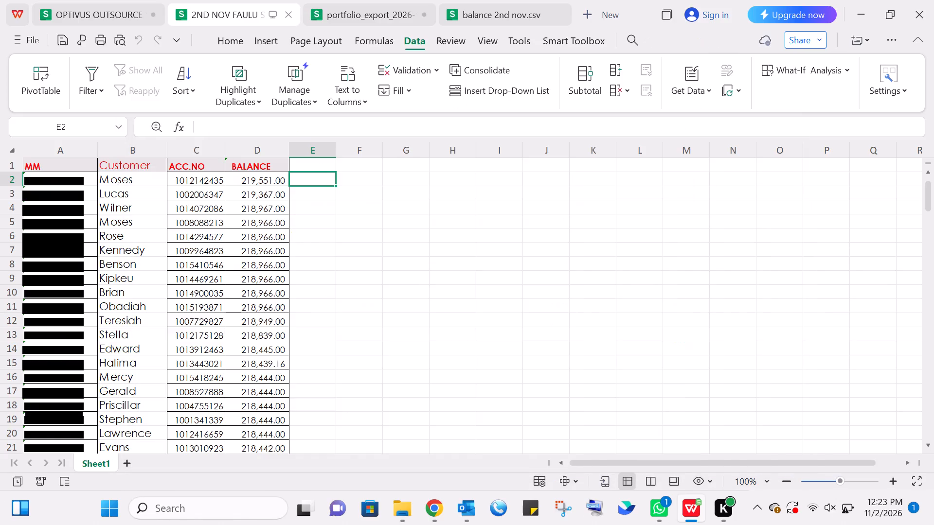
Enter the greeting "Dear ," in cell E2 beside the first customer's balance.
key(d)
text(ear)
key(space)
text(,)
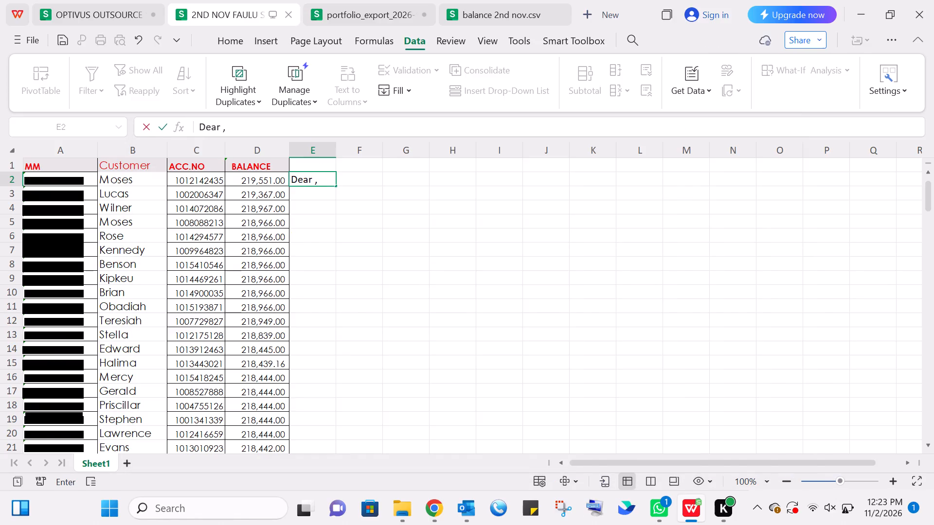
click(418, 181)
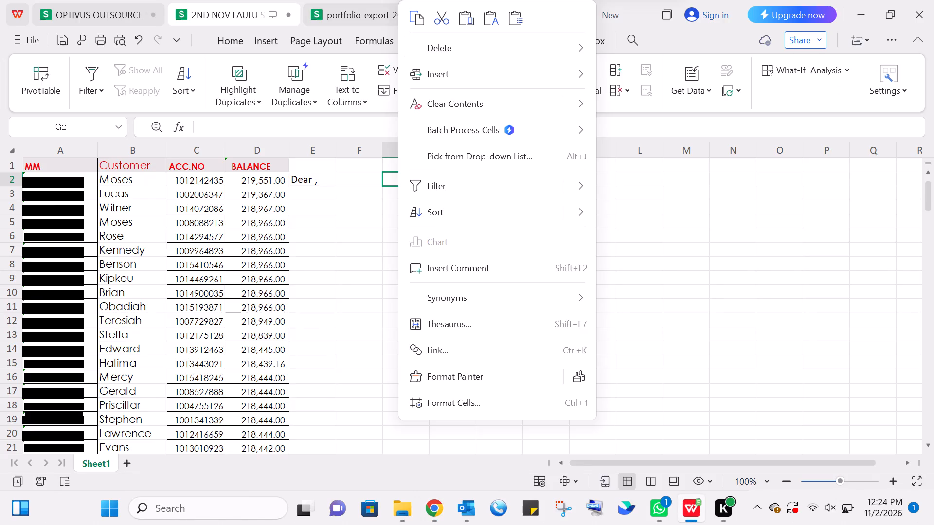
click(469, 22)
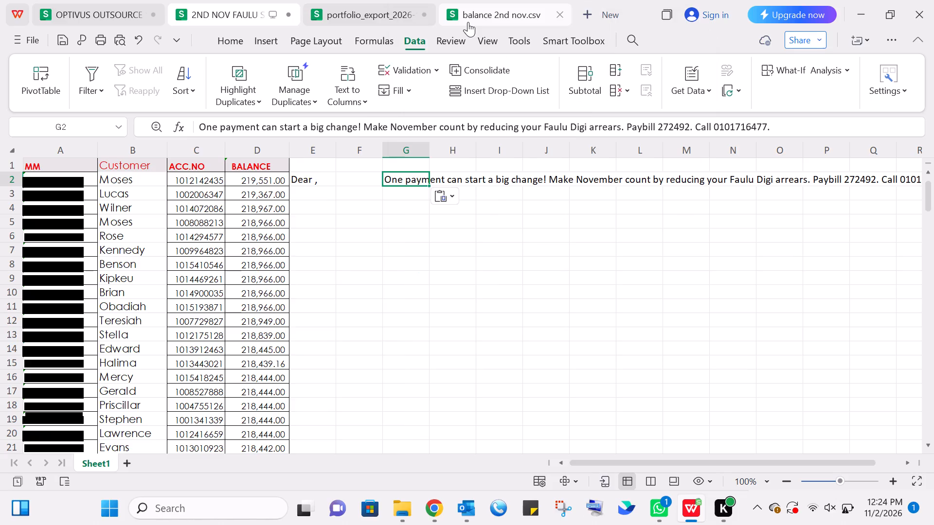
Insert a leading space before "One payment" in the message in cell G2.
click(197, 125)
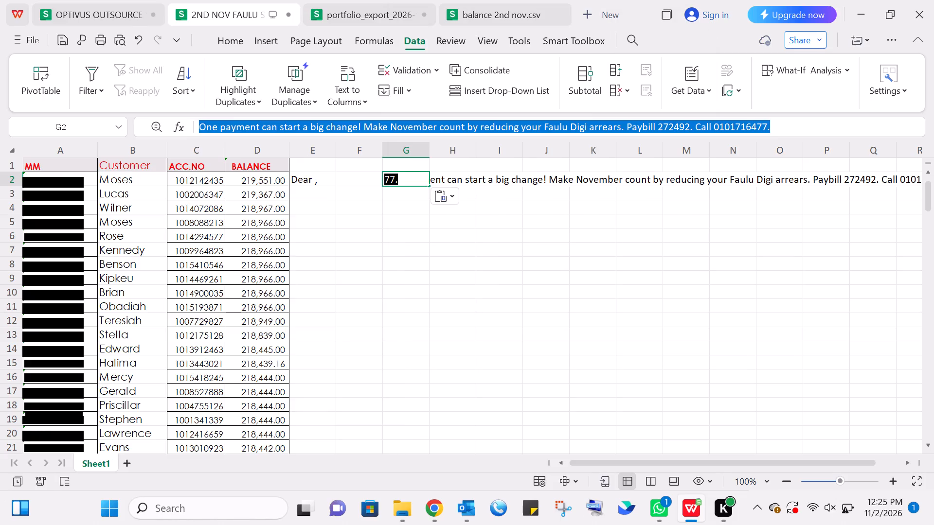
click(198, 123)
click(199, 125)
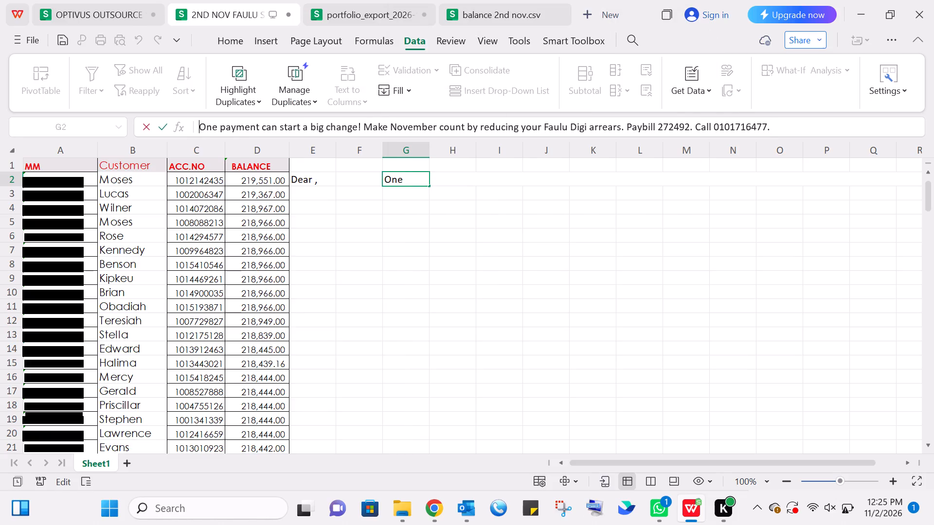
key(space)
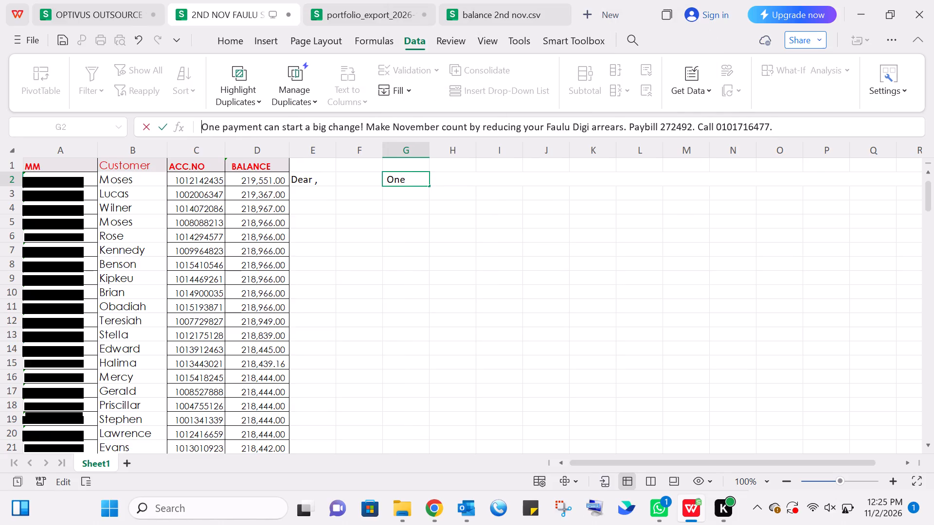
click(440, 225)
click(425, 184)
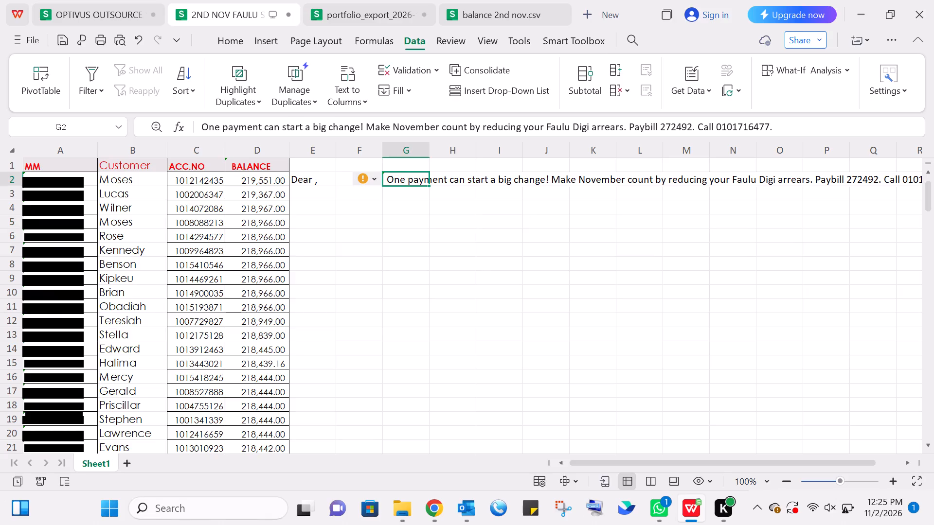
Save the 2nd Nov Faulu SMS workbook with the new message text.
click(434, 254)
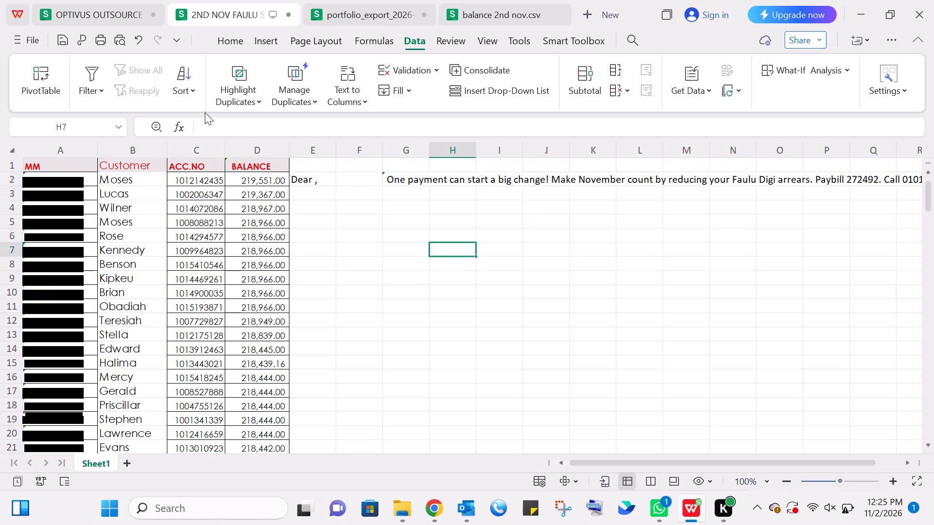
click(29, 46)
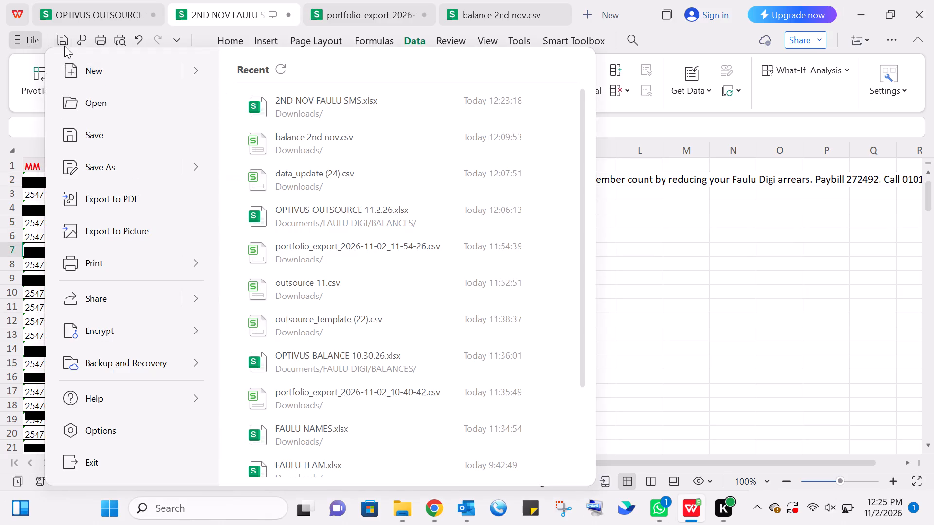
click(63, 41)
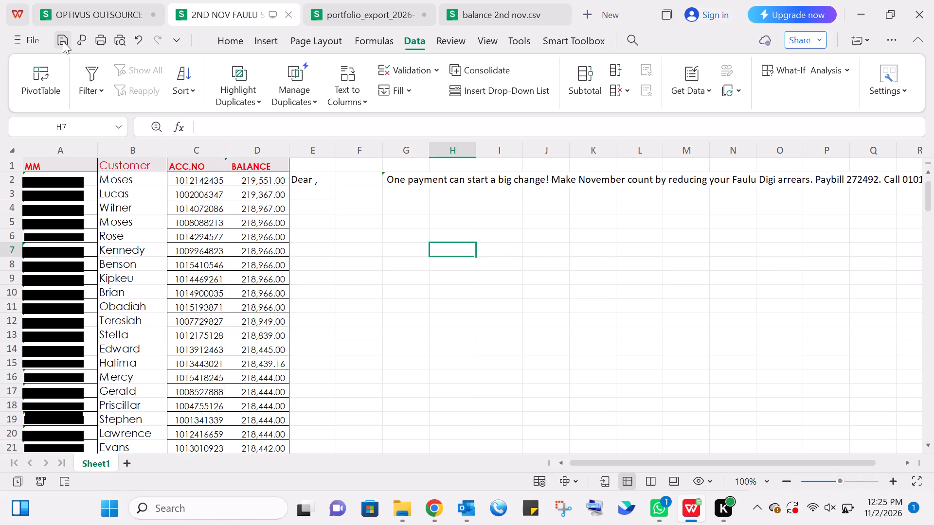
click(63, 41)
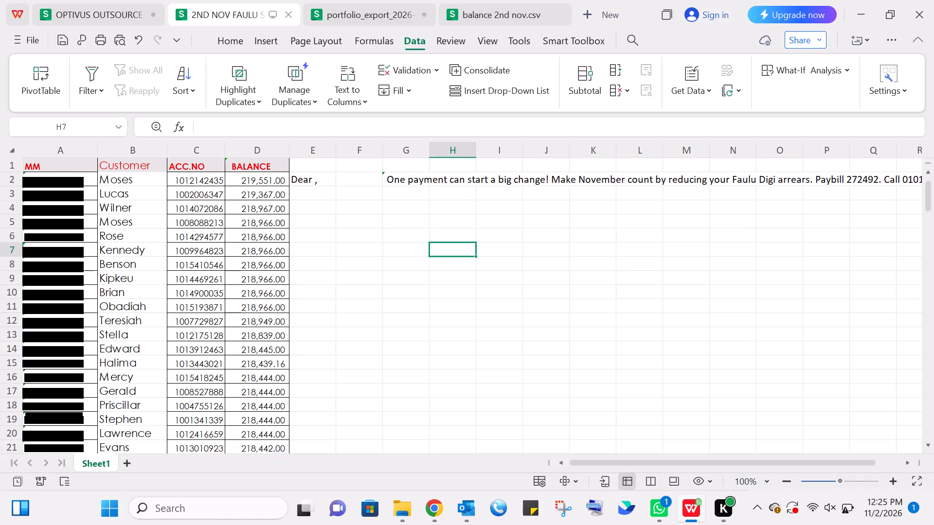
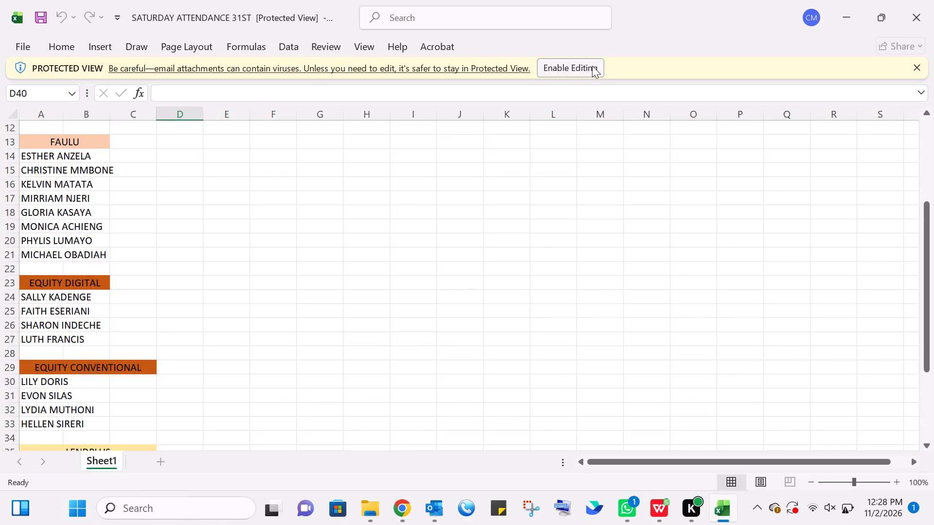
Enable editing of the protected SATURDAY ATTENDANCE 31ST workbook in Excel.
click(592, 66)
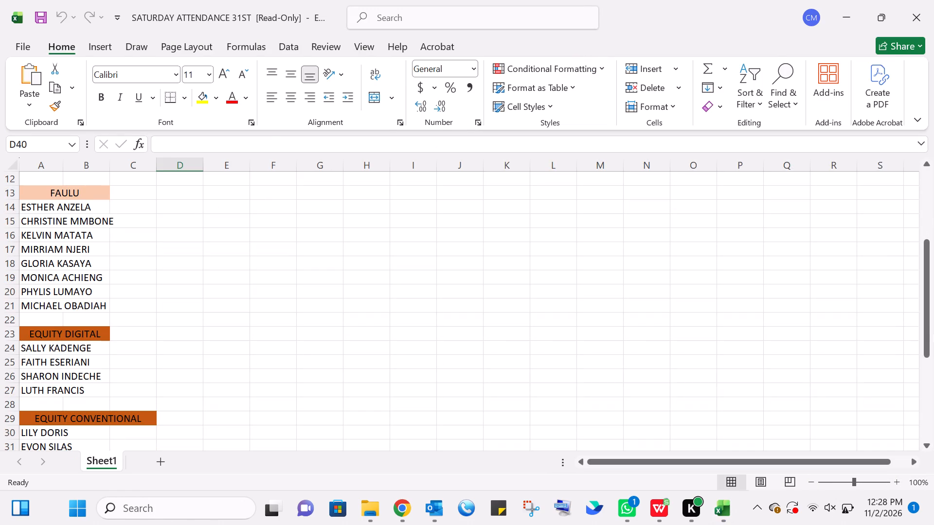
List the names vallary, hicklence, christine o and victoria in cells H16 to H19, beside the FAULU attendance list.
click(129, 205)
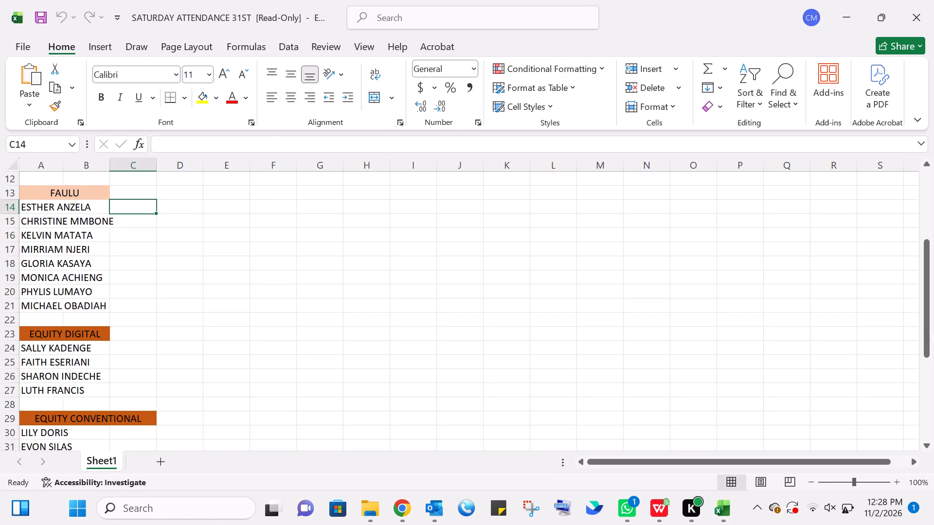
click(147, 224)
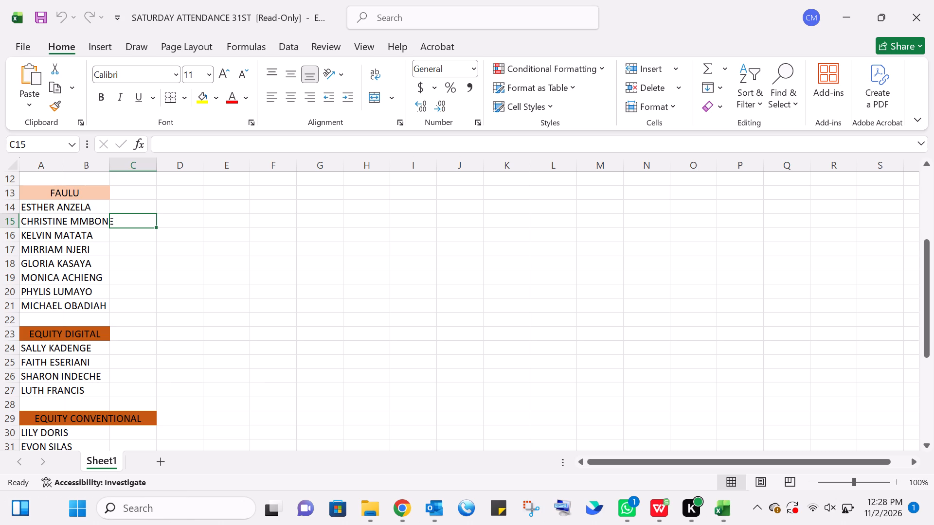
click(372, 235)
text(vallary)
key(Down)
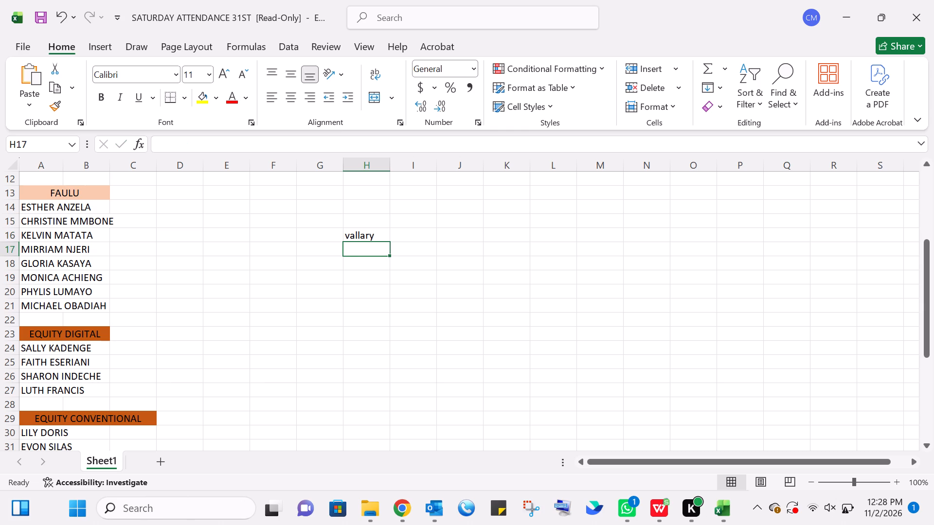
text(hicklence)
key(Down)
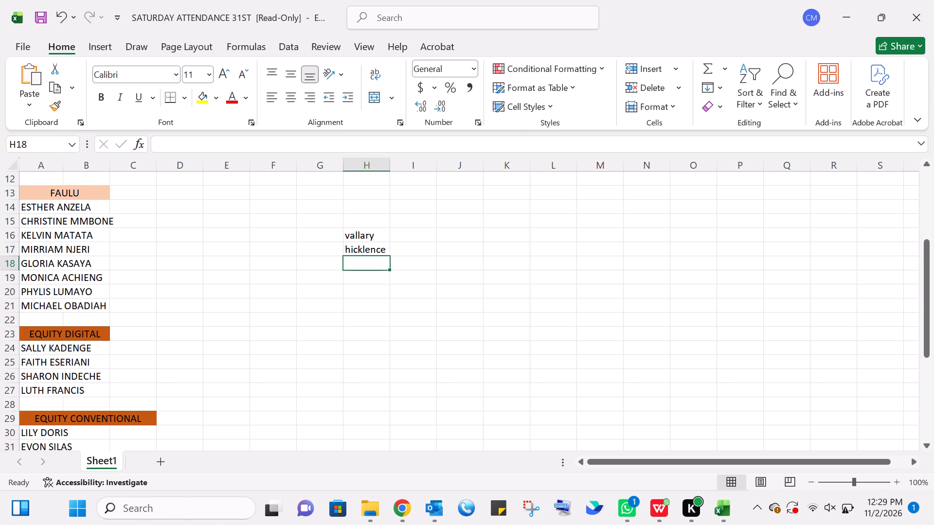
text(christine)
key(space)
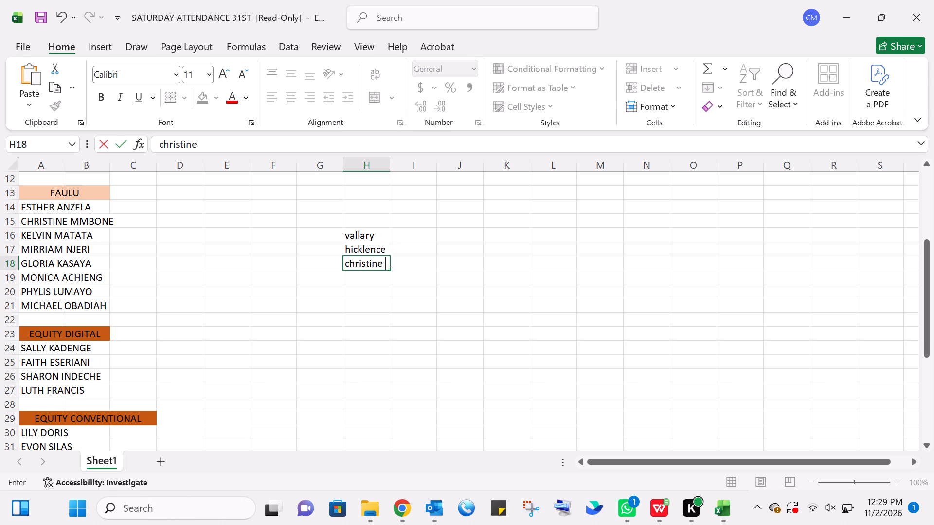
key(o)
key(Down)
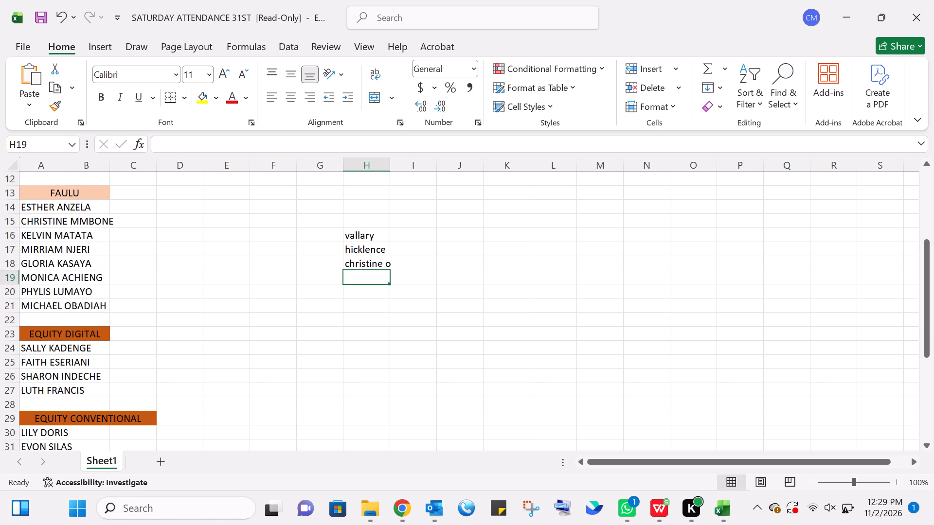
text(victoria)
click(352, 325)
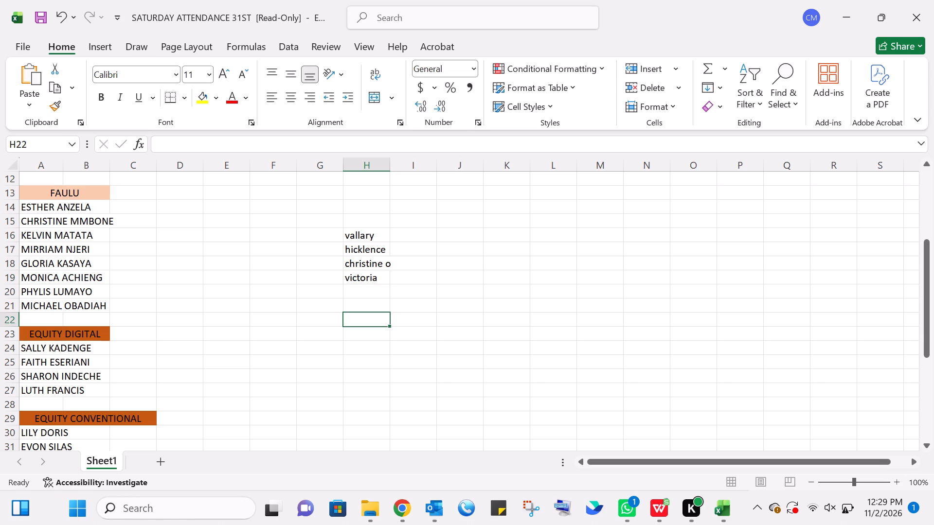
Check how many people are in the FAULU attendance list in A14:A21 and in the added name list in H16:H19.
drag(80, 207, 72, 244)
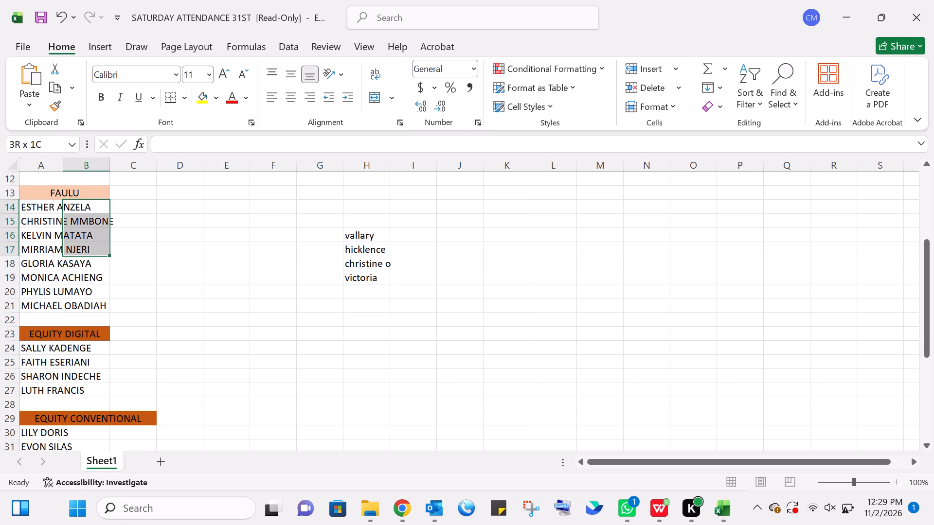
drag(72, 244, 78, 299)
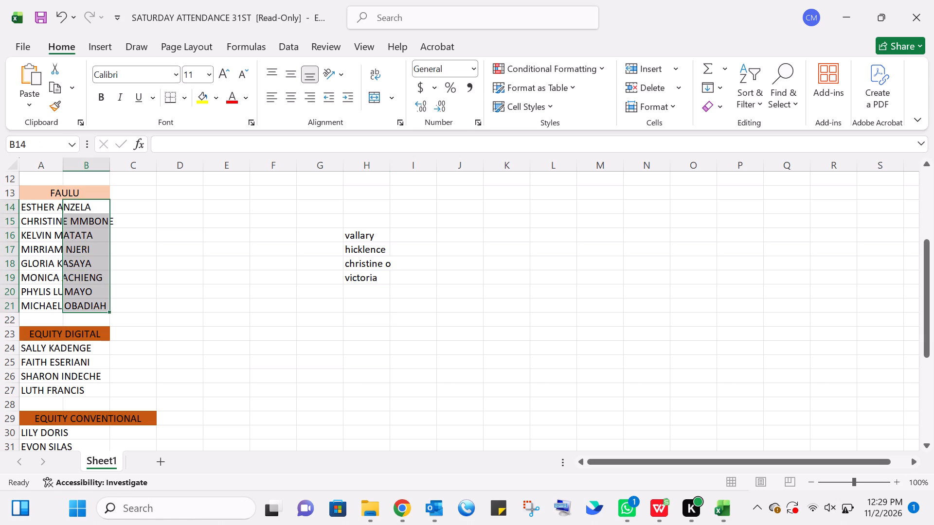
click(165, 278)
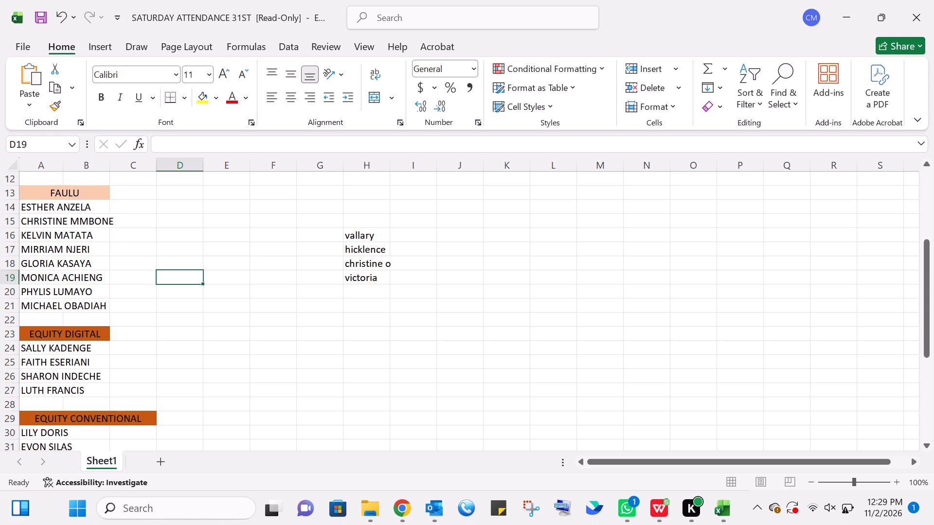
drag(38, 203, 40, 303)
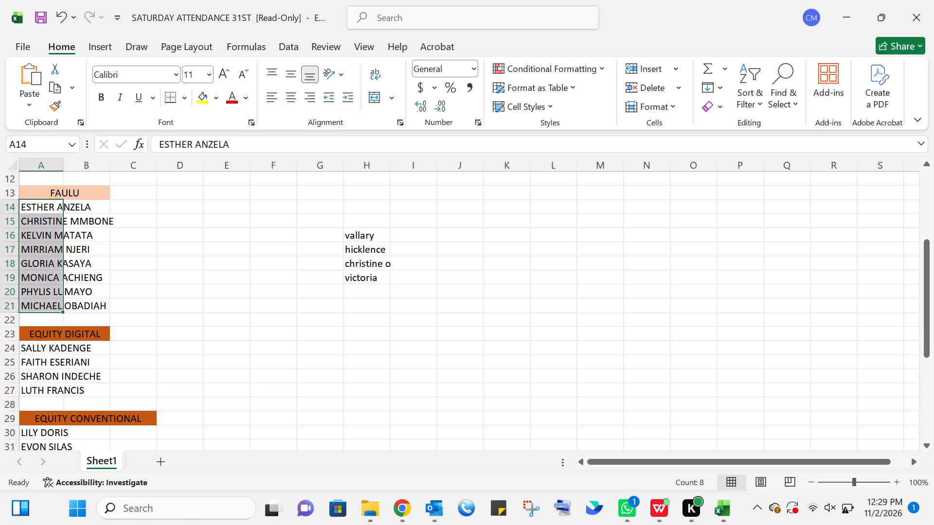
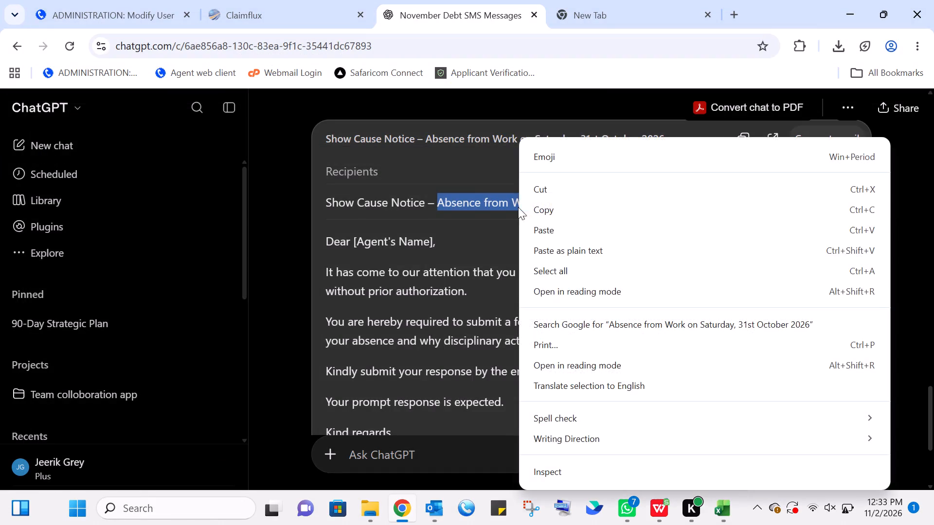
Copy the subject text "Absence from Work on Saturday, 31st October 2026" from ChatGPT's show-cause email draft.
click(534, 212)
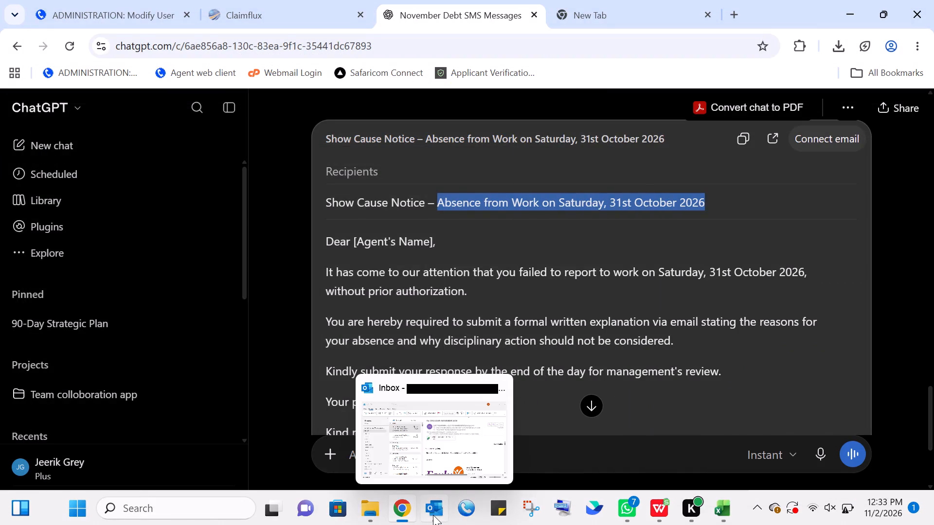